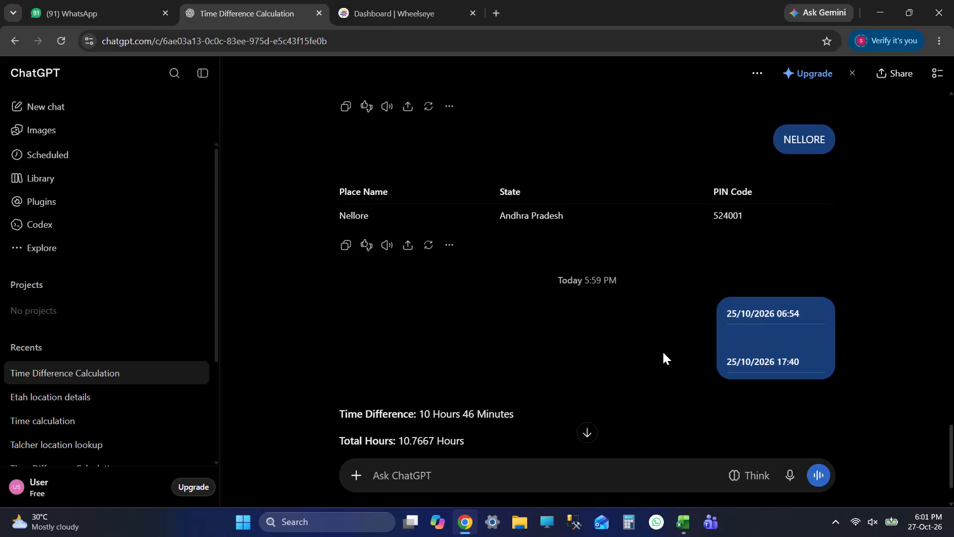
pyautogui.hotkey('alt', 'Tab')
pyautogui.hotkey('alt', 'Tab')
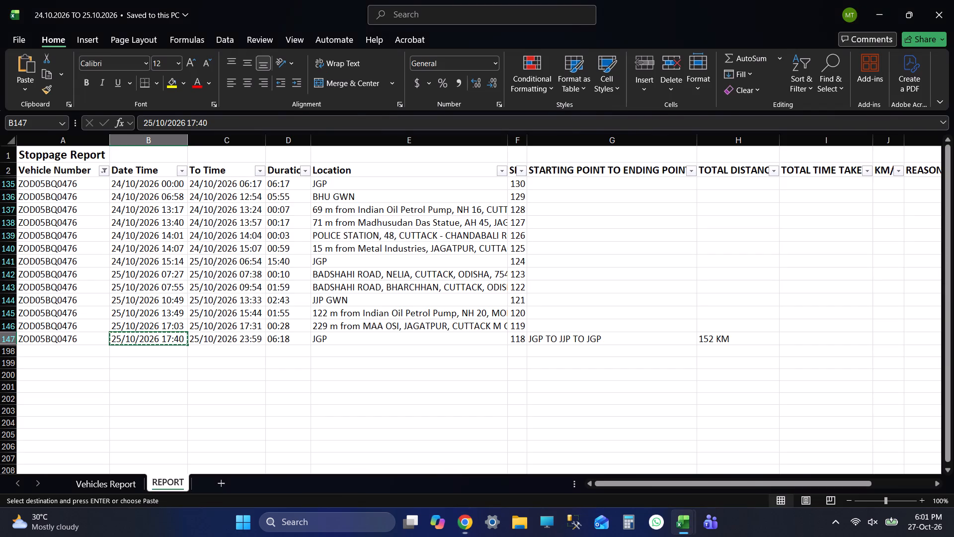
pyautogui.hotkey('alt', 'Tab')
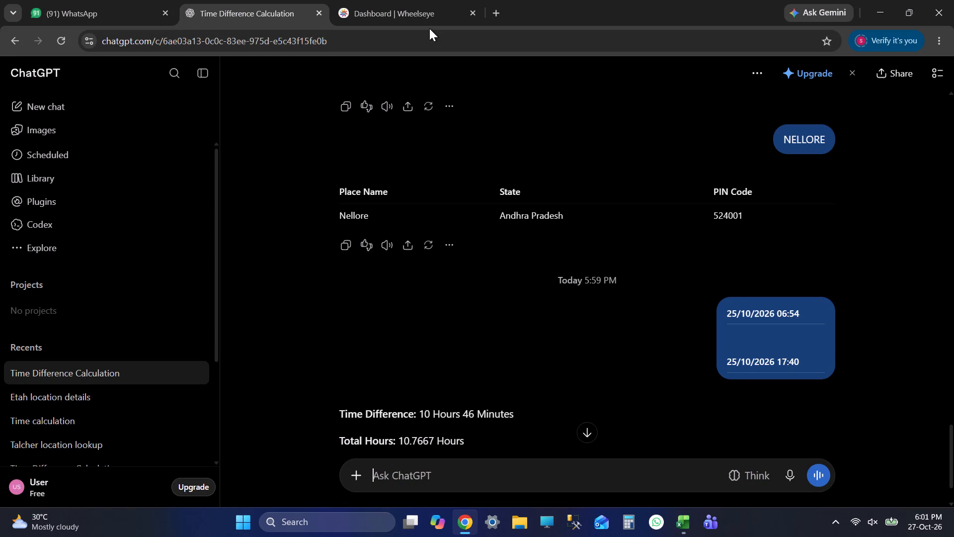
pyautogui.click(409, 0)
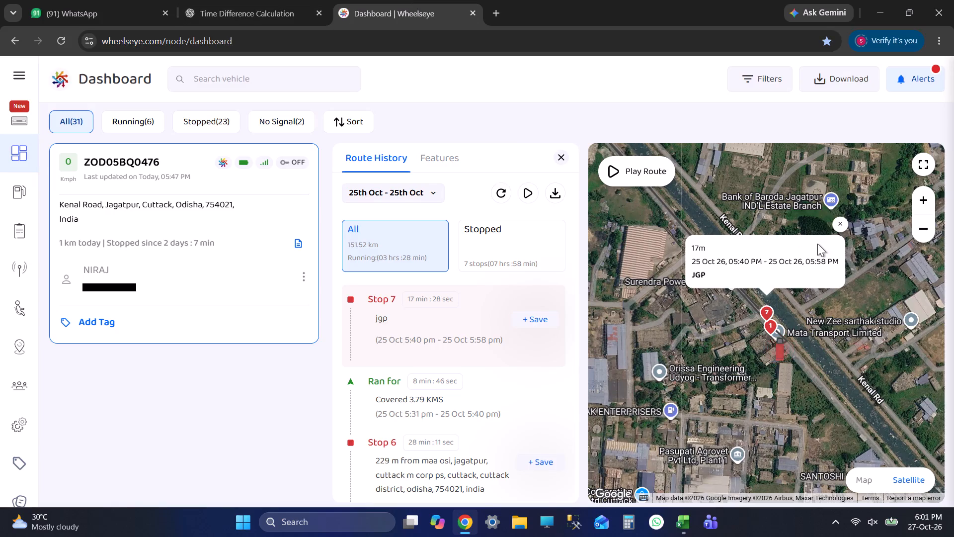
pyautogui.scroll(-5, 809, 269)
pyautogui.click(841, 221)
pyautogui.scroll(-2, 784, 257)
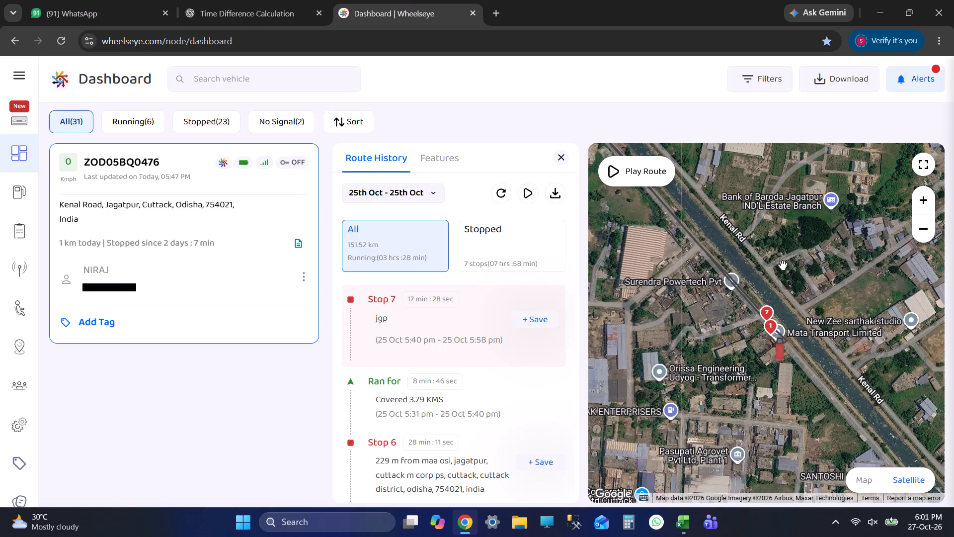
pyautogui.scroll(-10, 783, 265)
pyautogui.scroll(-7, 461, 404)
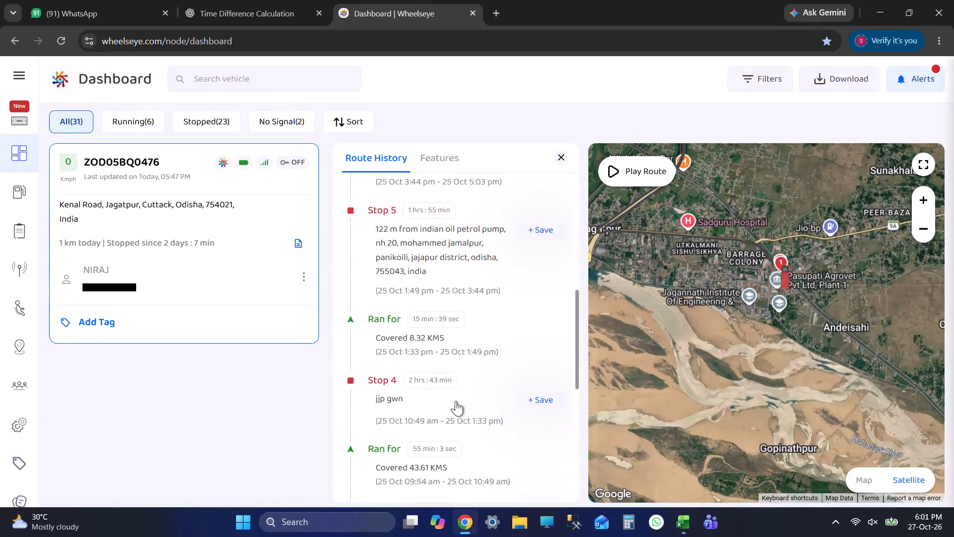
pyautogui.scroll(-2, 456, 401)
pyautogui.scroll(1, 456, 401)
pyautogui.scroll(-1, 456, 401)
pyautogui.scroll(1, 456, 401)
pyautogui.scroll(-5, 456, 401)
pyautogui.scroll(1, 456, 401)
pyautogui.scroll(-11, 456, 401)
# Switch to the ChatGPT Time Difference Calculation chat and read the latest answer for the 25/10/2026 trip times.
pyautogui.click(282, 0)
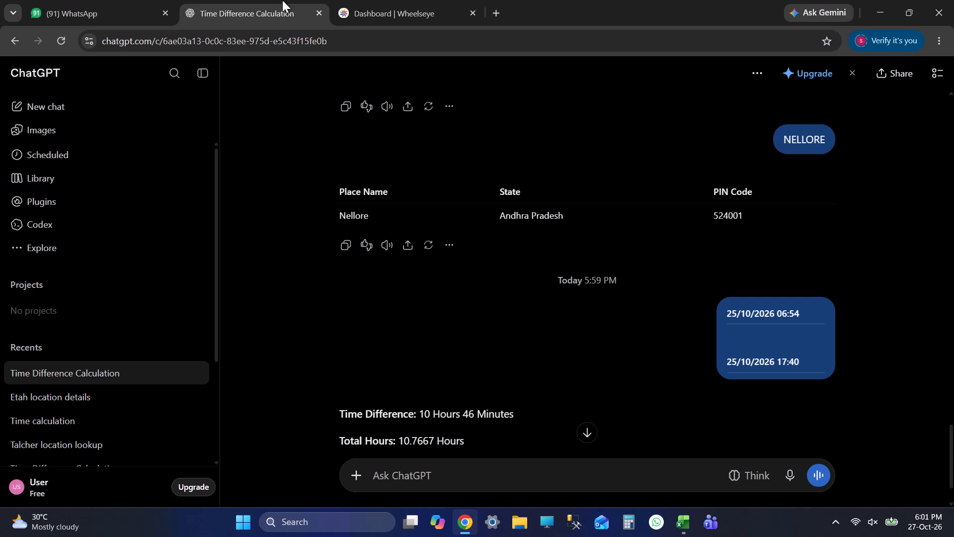
pyautogui.scroll(-6, 549, 274)
pyautogui.scroll(1, 540, 282)
pyautogui.scroll(-7, 540, 282)
pyautogui.scroll(1, 528, 259)
pyautogui.scroll(-3, 528, 259)
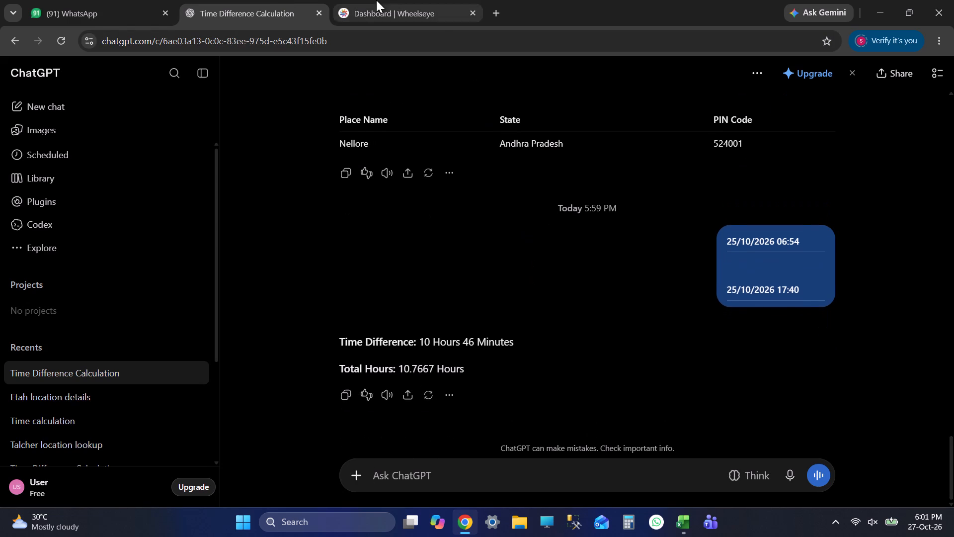
# Return to the Wheelseye dashboard and examine the earliest stops in the vehicle's 25 Oct route history.
pyautogui.click(376, 0)
pyautogui.scroll(-3, 469, 344)
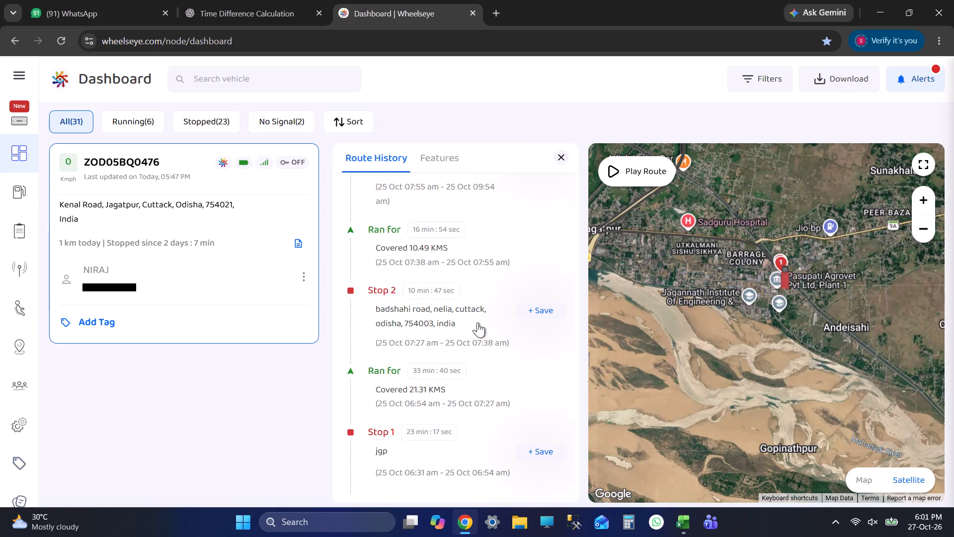
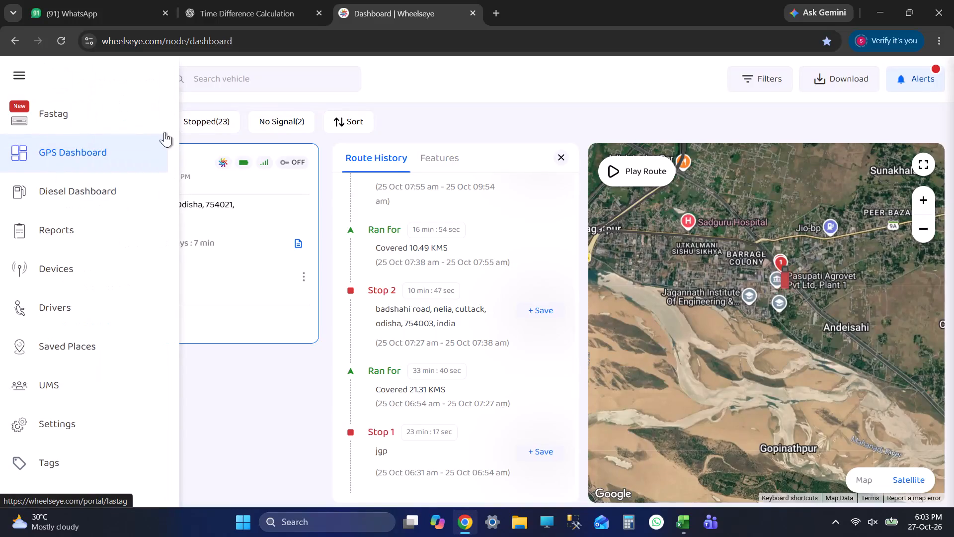
# Switch to the Excel stoppage report, save the workbook, and move to row 147's total time taken cell.
pyautogui.hotkey('alt', 'Tab')
pyautogui.hotkey('alt', 'Tab')
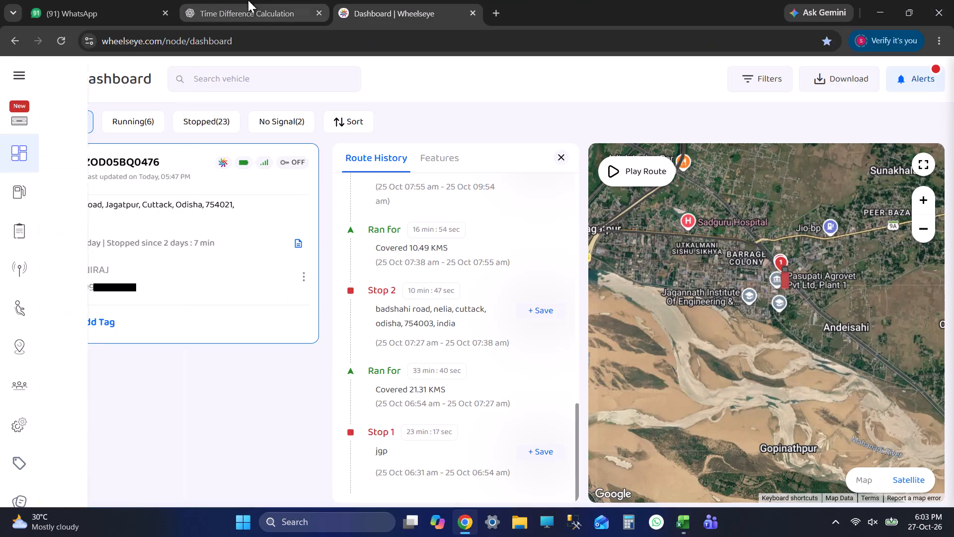
pyautogui.hotkey('alt', 'Tab')
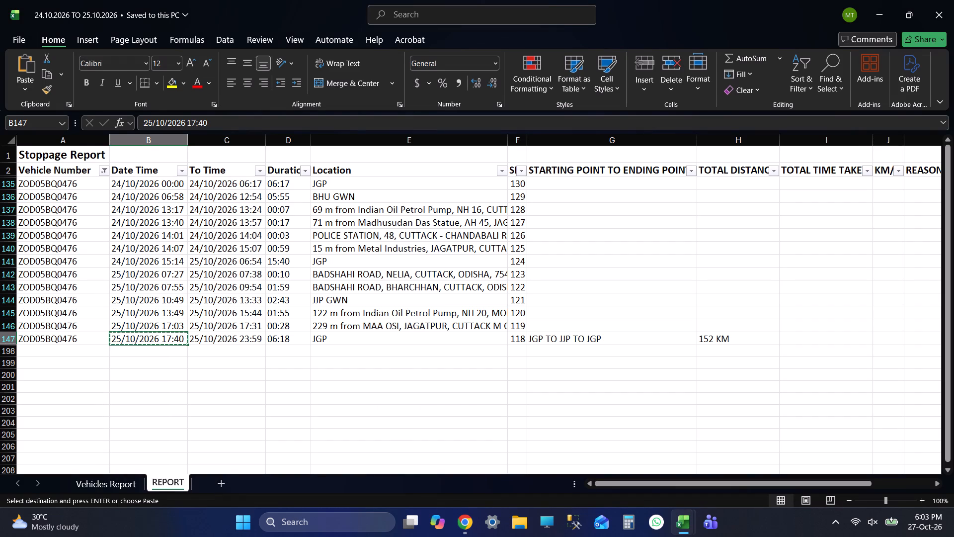
pyautogui.hotkey('ctrl', 's')
pyautogui.press('Tab')
pyautogui.press('Tab')
pyautogui.press('Tab')
pyautogui.press('Tab')
pyautogui.press('Tab')
pyautogui.press('Tab')
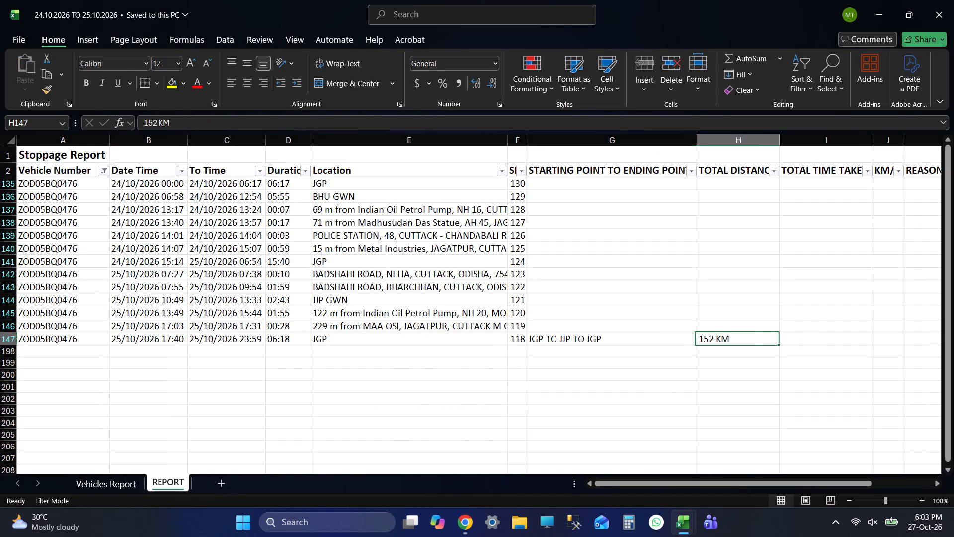
pyautogui.press('Tab')
# Switch to the Wheelseye dashboard and examine the duration and map location of the early 25 Oct stops, up to Stop 3.
pyautogui.hotkey('alt', 'Tab')
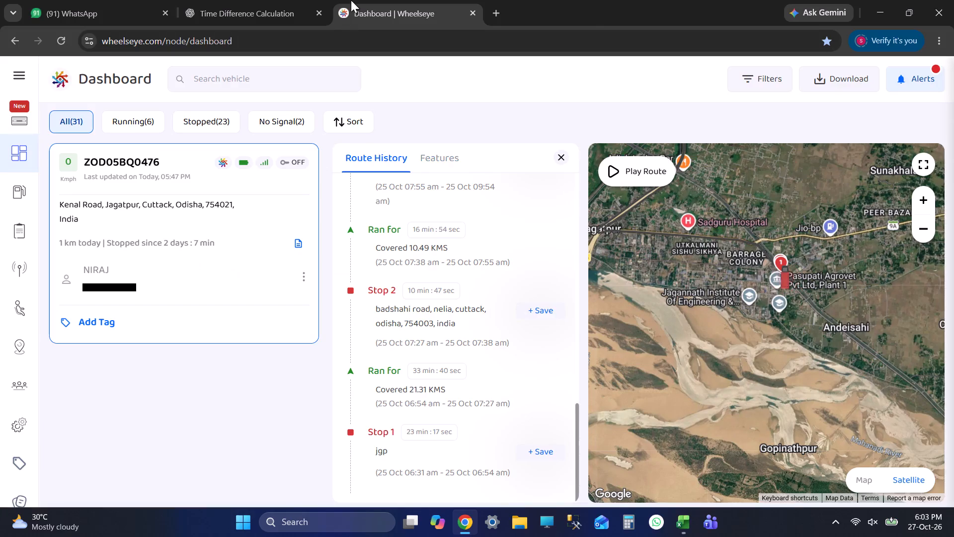
pyautogui.click(269, 0)
pyautogui.scroll(-8, 476, 343)
pyautogui.click(416, 0)
pyautogui.scroll(-2, 566, 358)
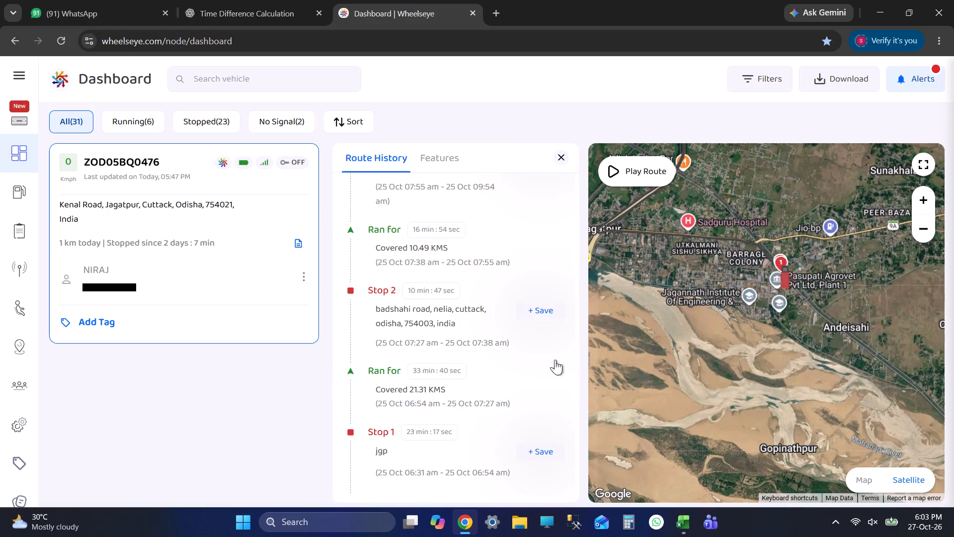
pyautogui.scroll(-5, 555, 359)
pyautogui.scroll(1, 455, 322)
pyautogui.scroll(-2, 455, 322)
pyautogui.click(454, 308)
pyautogui.scroll(3, 454, 308)
pyautogui.click(442, 353)
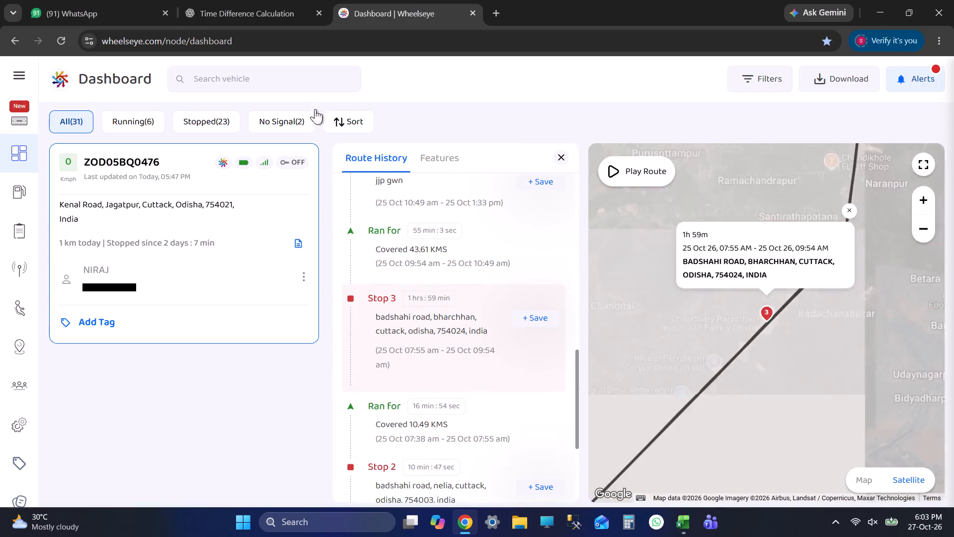
pyautogui.click(238, 8)
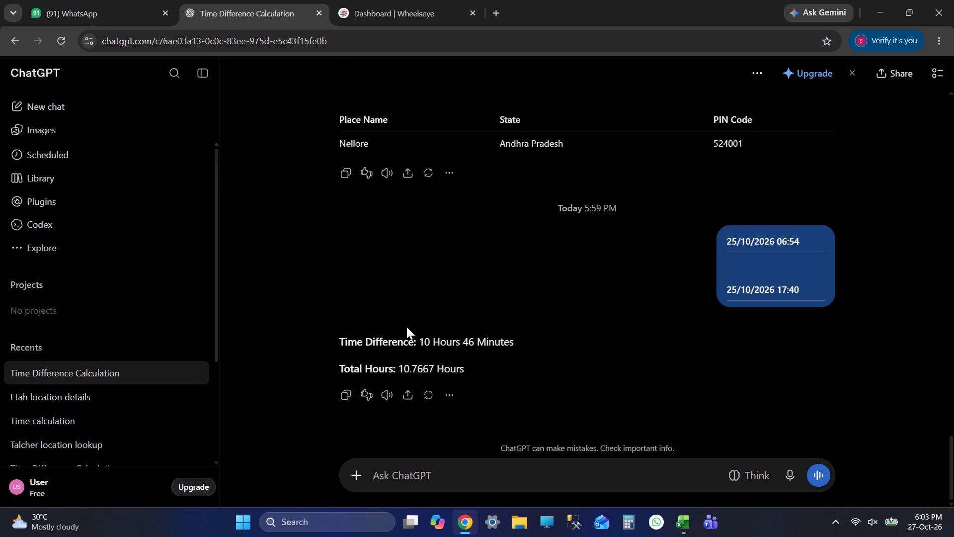
pyautogui.write('LESS 2H')
pyautogui.press('Return')
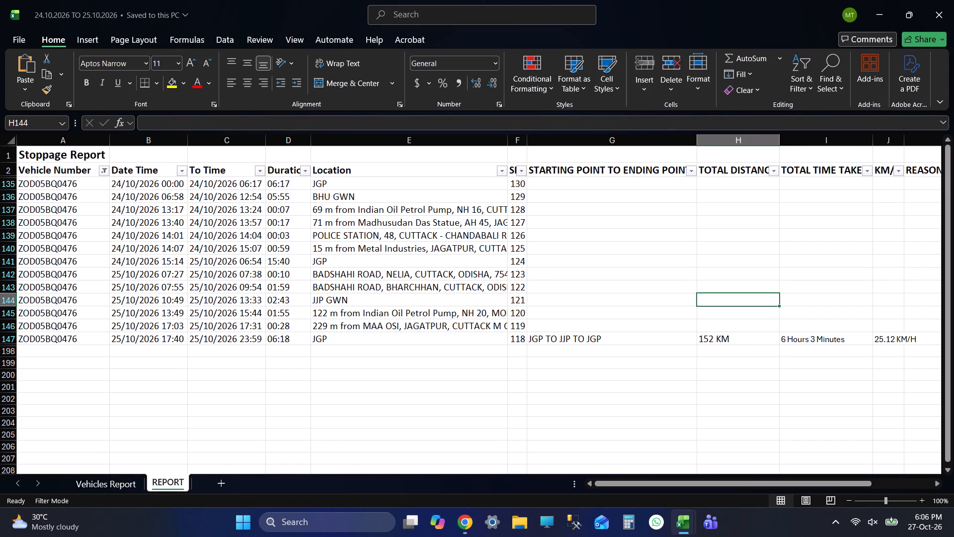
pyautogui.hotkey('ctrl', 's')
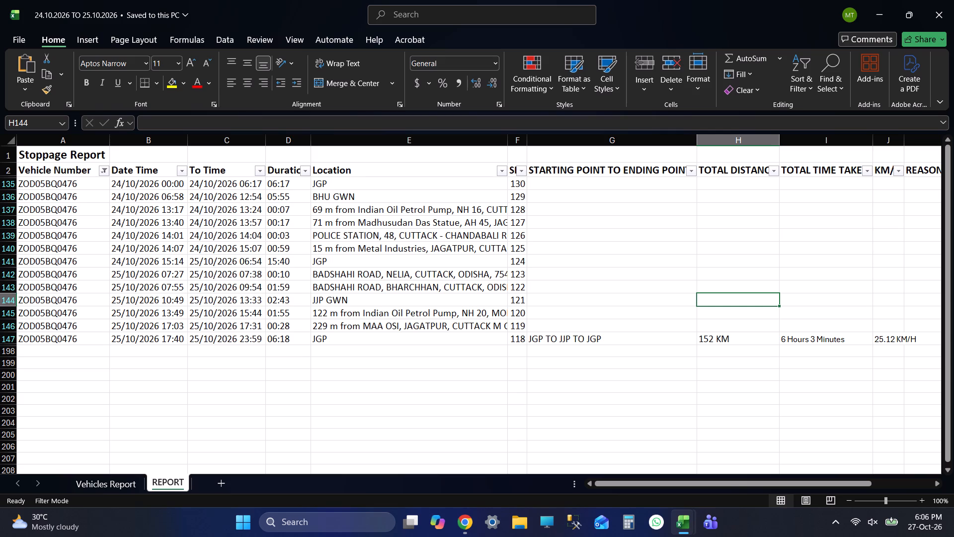
pyautogui.click(791, 264)
pyautogui.hotkey('ctrl', 's')
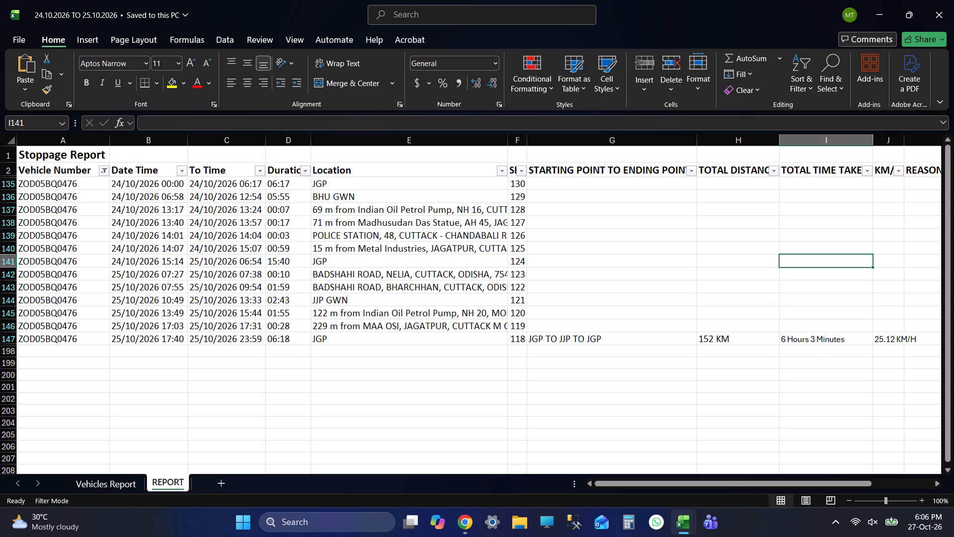
pyautogui.hotkey('alt', 'Tab')
pyautogui.hotkey('alt', 'Tab')
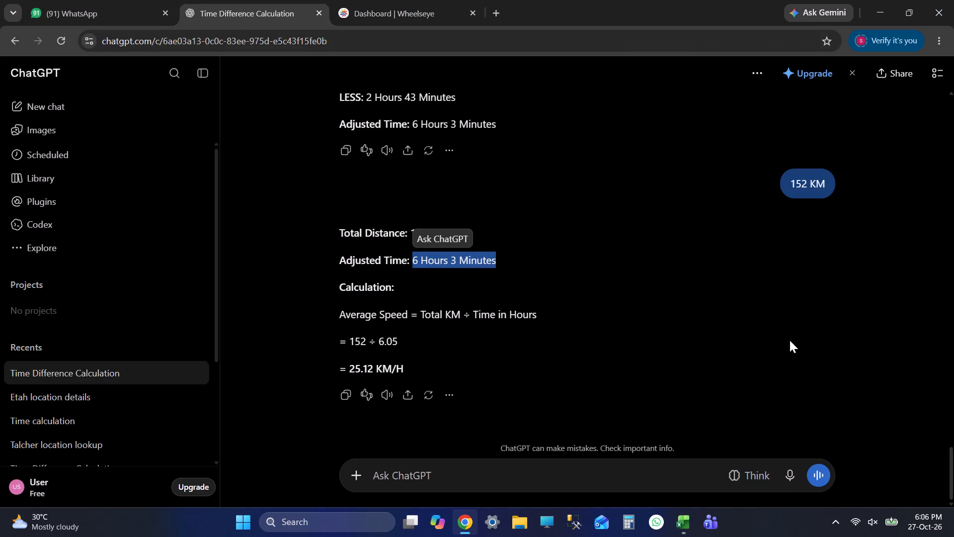
pyautogui.click(814, 339)
pyautogui.press('Tab')
pyautogui.press('Tab')
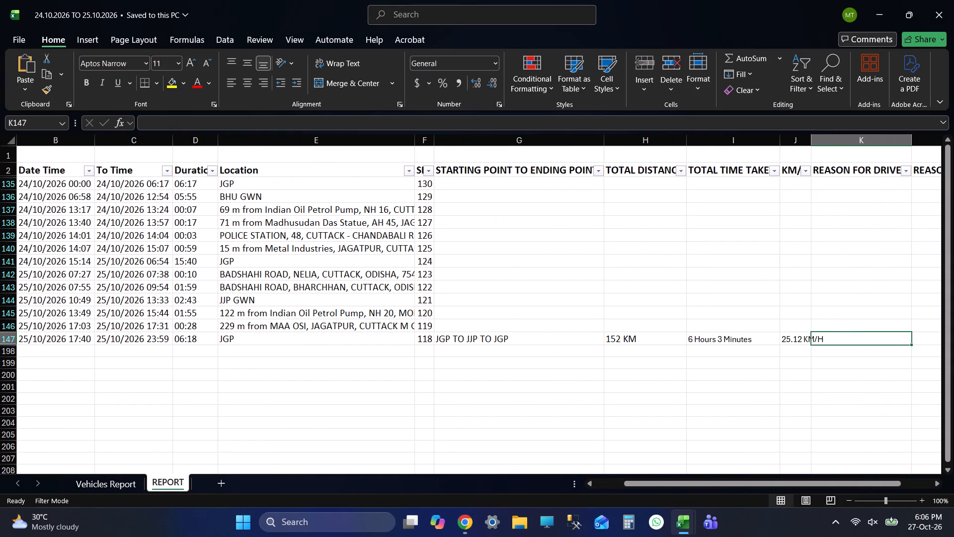
pyautogui.hotkey('ctrl', 's')
pyautogui.hotkey('ctrl', 's')
pyautogui.hotkey('ctrl', 's')
pyautogui.hotkey('ctrl', 's')
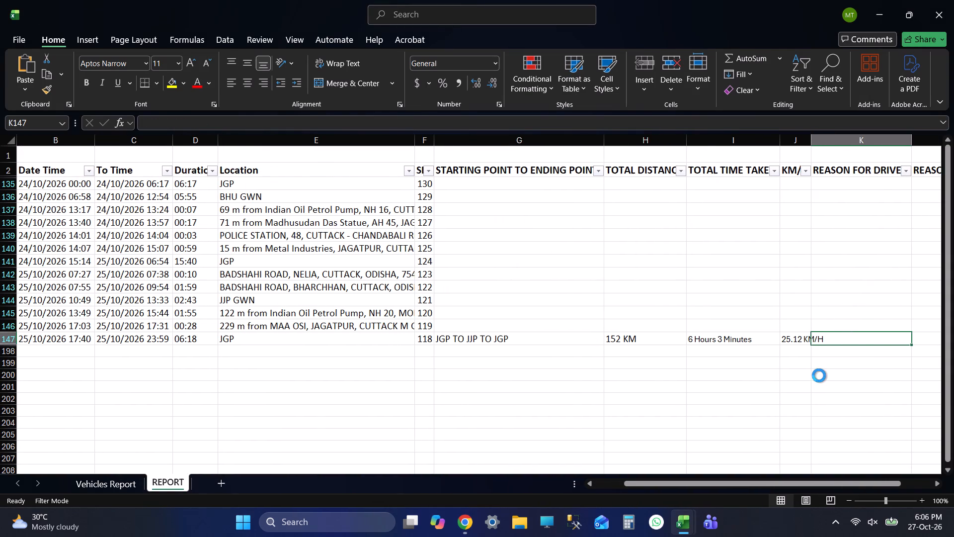
pyautogui.hotkey('ctrl', 's')
pyautogui.hotkey('ctrl', 's')
pyautogui.hotkey('ctrl', 's')
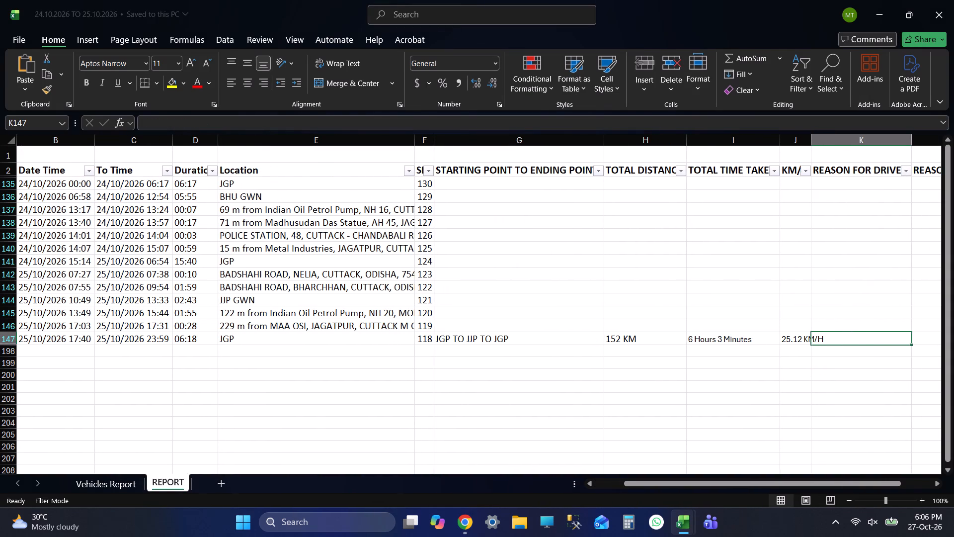
pyautogui.hotkey('ctrl', 's')
pyautogui.hotkey('ctrl', 's')
pyautogui.hotkey('ctrl', 's')
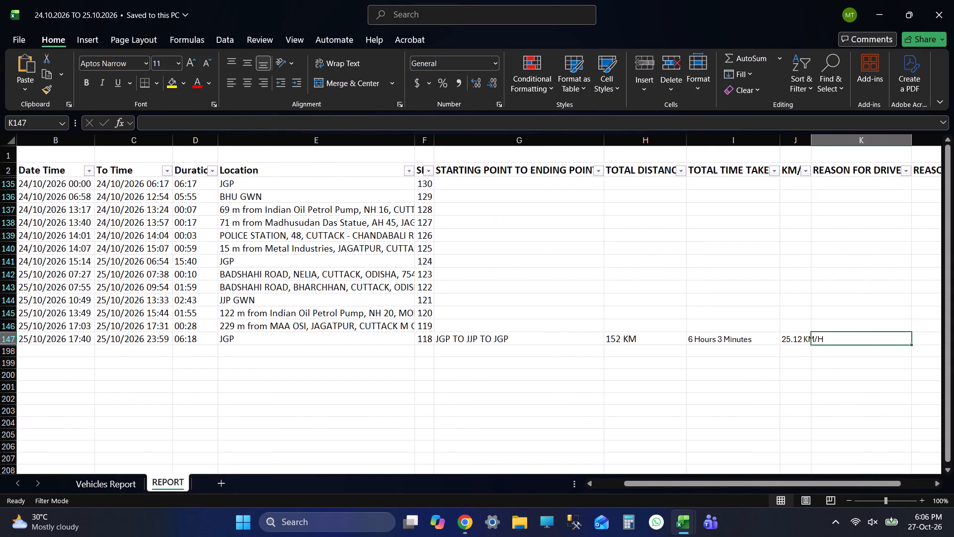
pyautogui.hotkey('ctrl', 's')
pyautogui.hotkey('ctrl', 's')
pyautogui.hotkey('ctrl', 's')
pyautogui.hotkey('ctrl', 's')
pyautogui.hotkey('ctrl', 's')
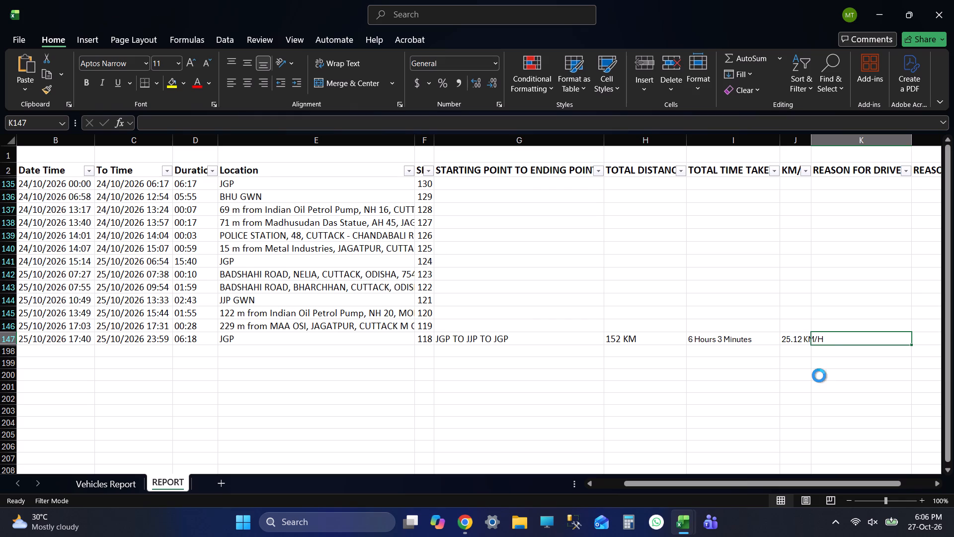
# Switch between the Wheelseye dashboard and the Excel report to compare the 25 Oct route history with row 147.
pyautogui.hotkey('alt', 'Tab')
pyautogui.click(377, 0)
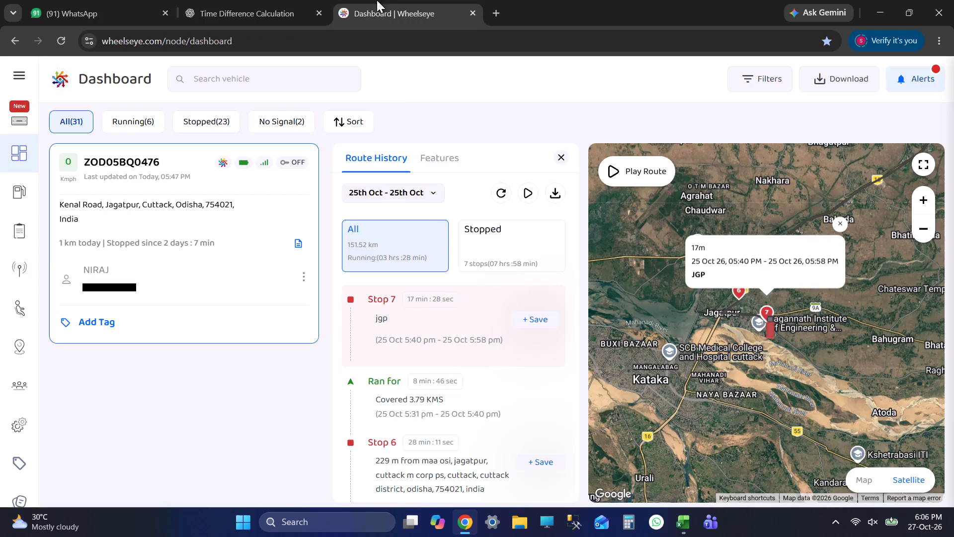
pyautogui.scroll(-2, 505, 369)
pyautogui.scroll(10, 500, 370)
pyautogui.hotkey('alt', 'Tab')
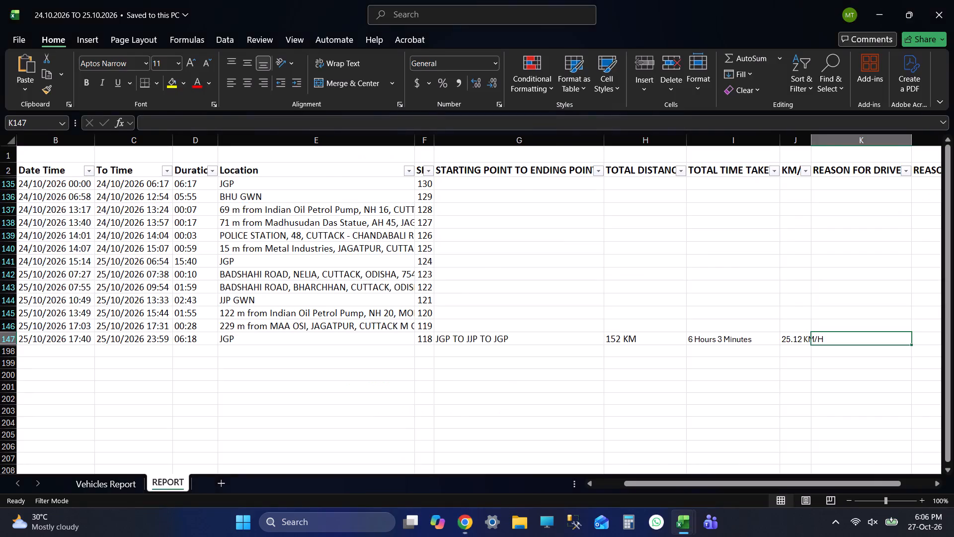
pyautogui.hotkey('alt', 'Tab')
pyautogui.hotkey('alt', 'Tab')
pyautogui.hotkey('alt', 'Tab')
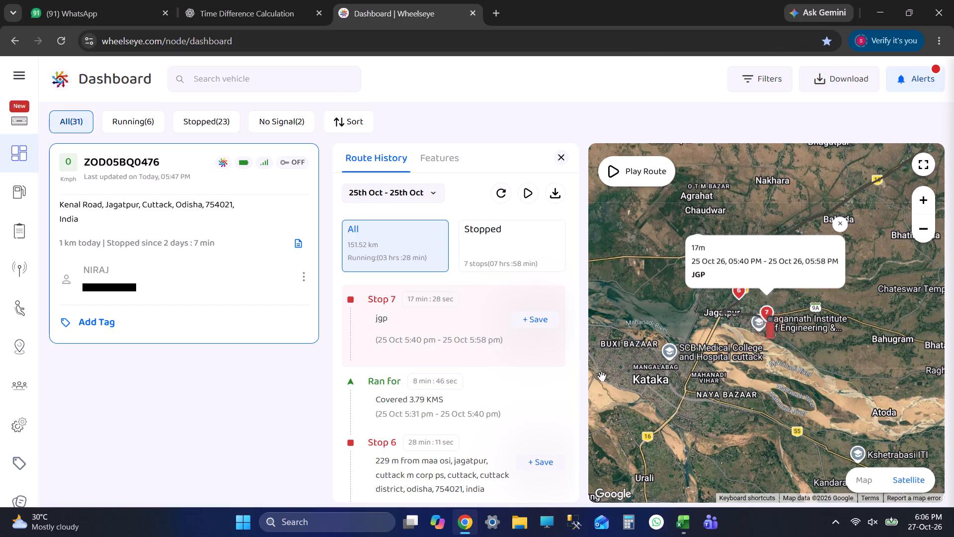
pyautogui.scroll(7, 471, 390)
pyautogui.scroll(-1, 478, 389)
pyautogui.scroll(2, 478, 389)
pyautogui.hotkey('alt', 'Tab')
pyautogui.hotkey('alt', 'Tab')
pyautogui.hotkey('alt', 'Tab')
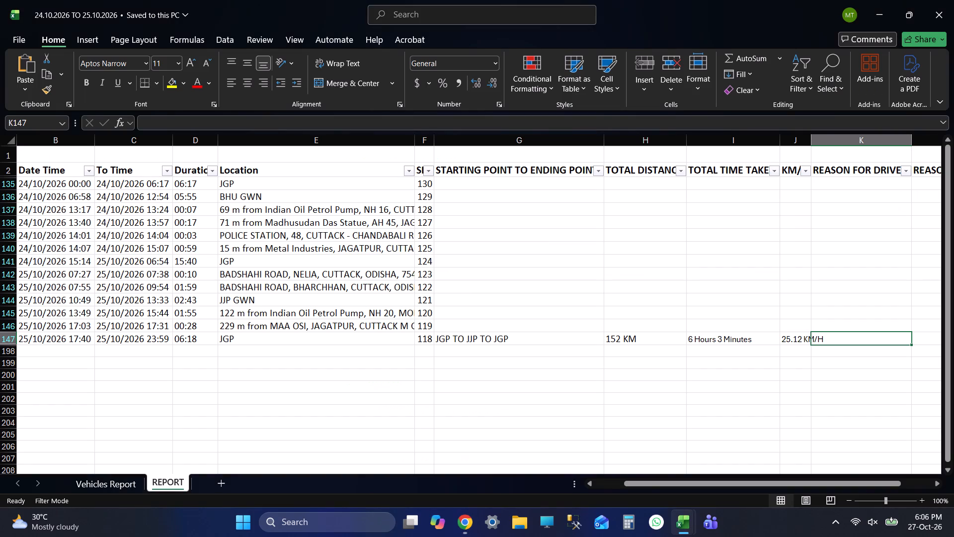
pyautogui.hotkey('alt', 'Tab')
pyautogui.hotkey('alt', 'Tab')
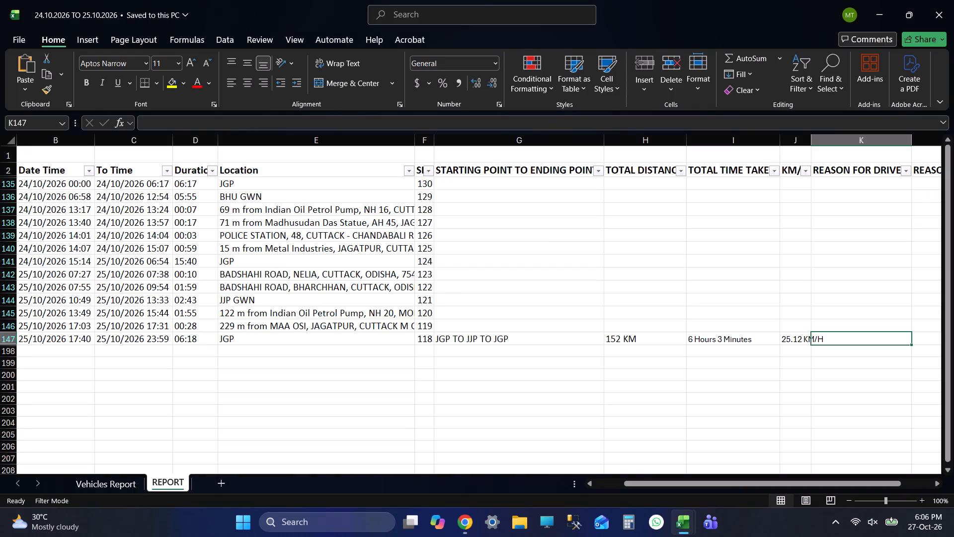
pyautogui.hotkey('alt', 'Tab')
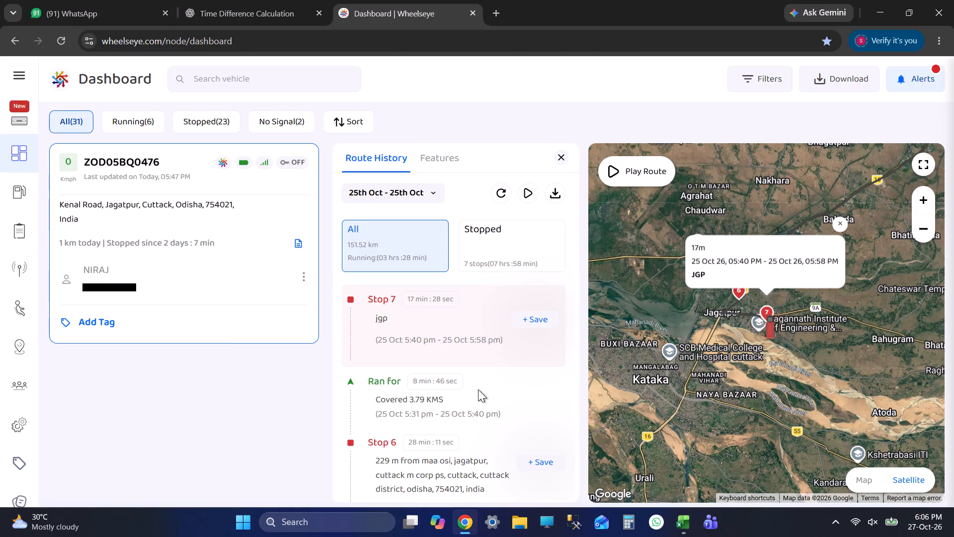
pyautogui.hotkey('alt', 'Tab')
pyautogui.hotkey('alt', 'Tab')
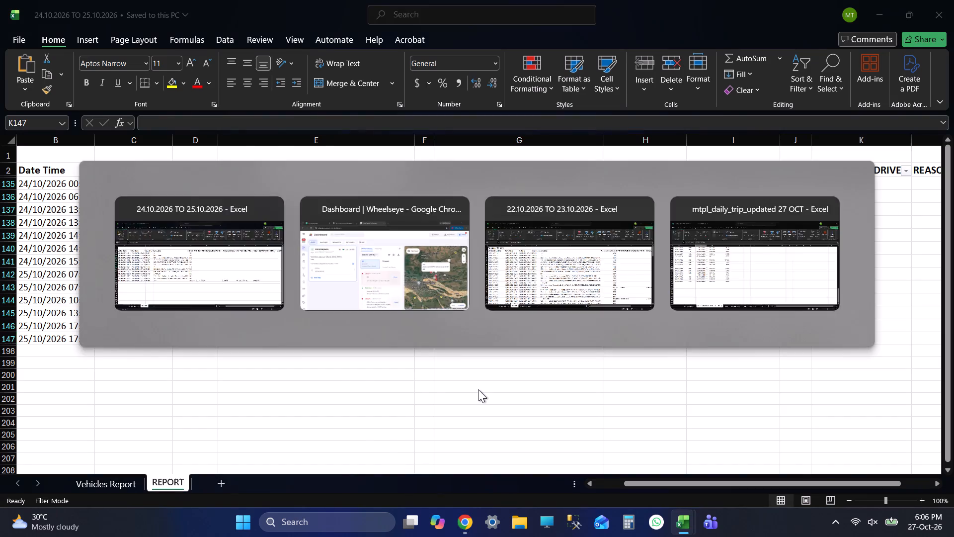
# Examine Stops 6, 5, 4, 3 and 2 in the Wheelseye route history and on the map, finishing with Stop 4 again.
pyautogui.scroll(-2, 456, 396)
pyautogui.click(443, 359)
pyautogui.scroll(-3, 474, 374)
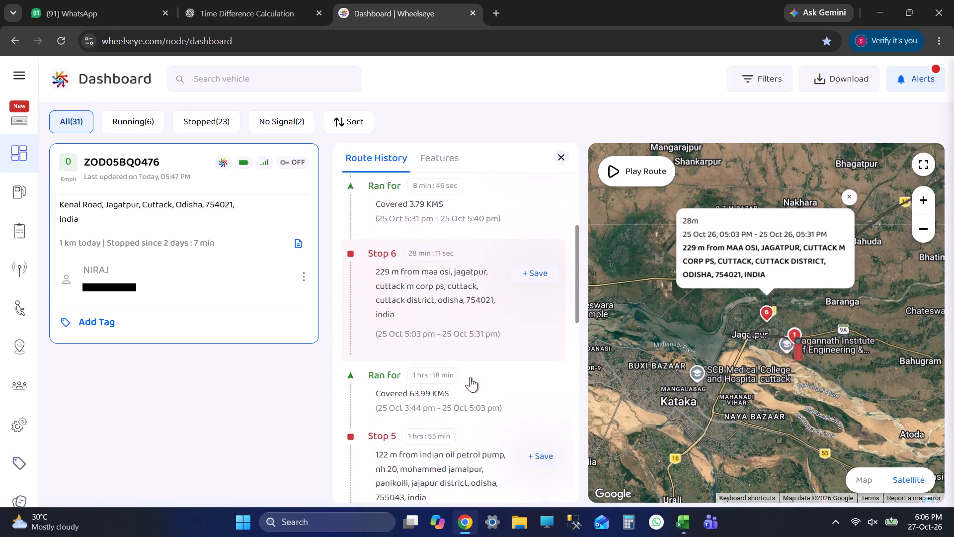
pyautogui.click(470, 339)
pyautogui.scroll(-3, 497, 369)
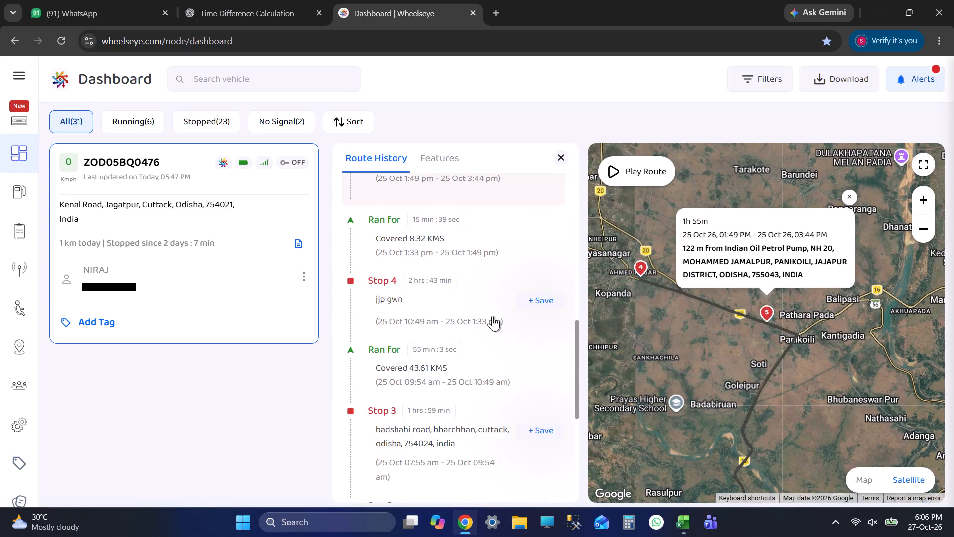
pyautogui.click(485, 317)
pyautogui.scroll(-1, 485, 331)
pyautogui.hotkey('alt', 'Tab')
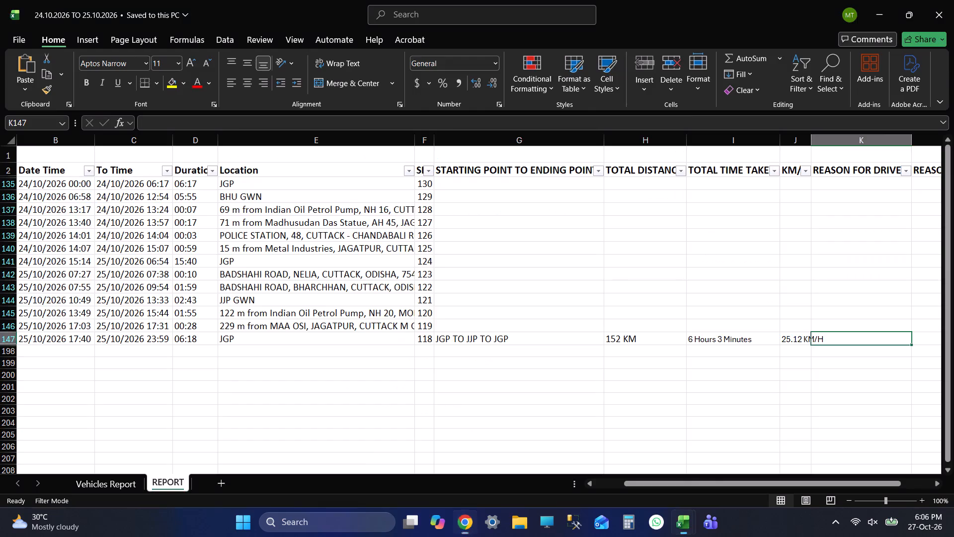
pyautogui.hotkey('alt', 'Tab')
pyautogui.scroll(-3, 472, 380)
pyautogui.click(465, 234)
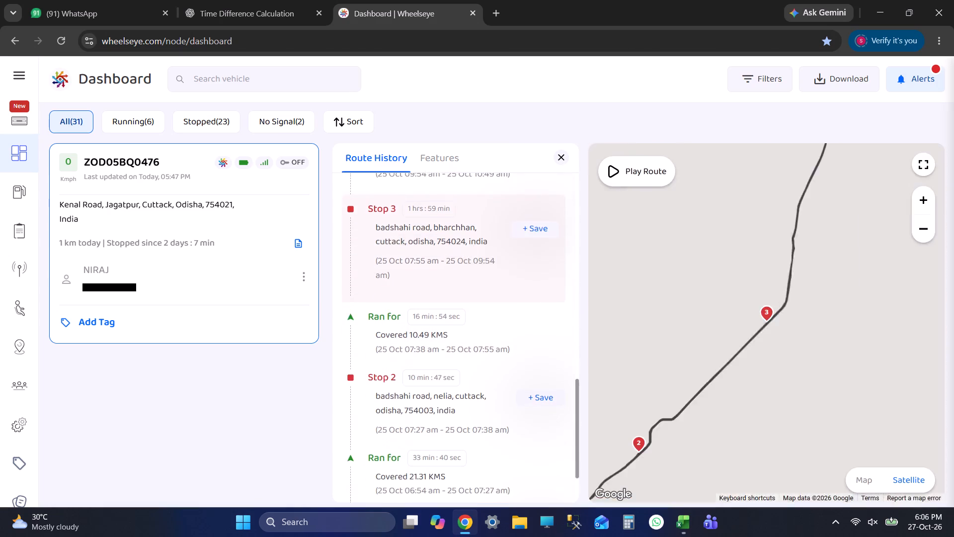
pyautogui.scroll(-2, 463, 323)
pyautogui.click(463, 363)
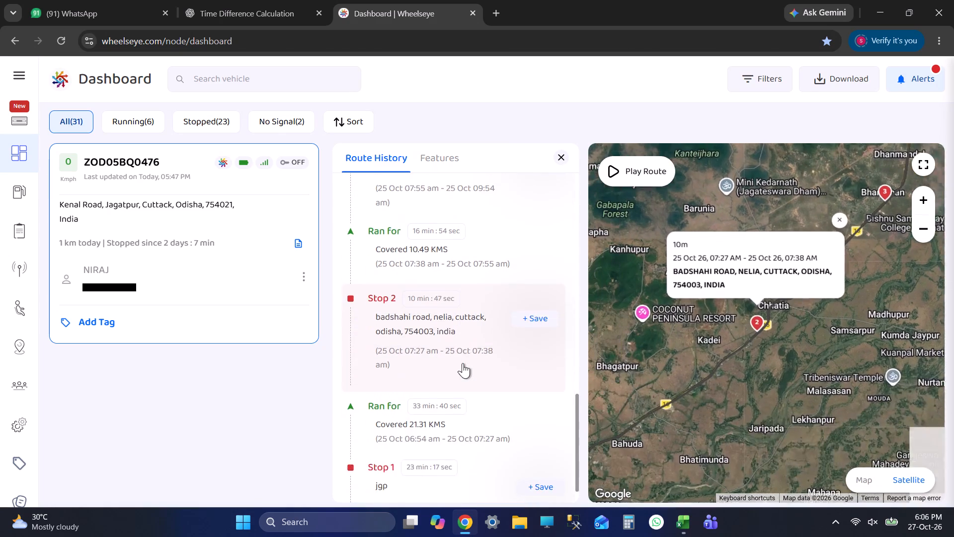
pyautogui.scroll(4, 463, 363)
pyautogui.click(457, 302)
pyautogui.scroll(-3, 459, 331)
pyautogui.scroll(1, 444, 299)
pyautogui.scroll(-11, 418, 317)
# Switch to the ChatGPT chat and review the earlier time-difference and LESS calculations for the trip.
pyautogui.click(355, 0)
pyautogui.click(227, 0)
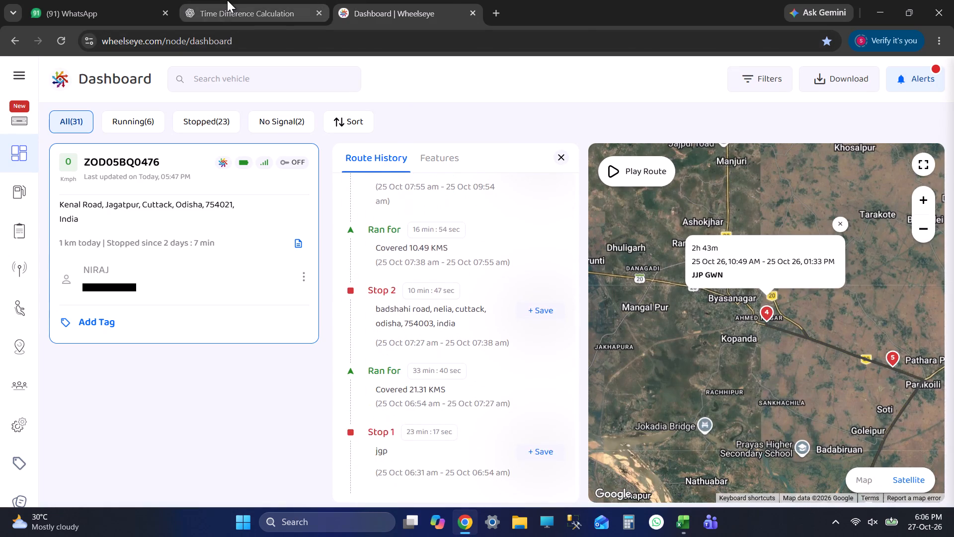
pyautogui.scroll(4, 462, 231)
pyautogui.scroll(2, 742, 314)
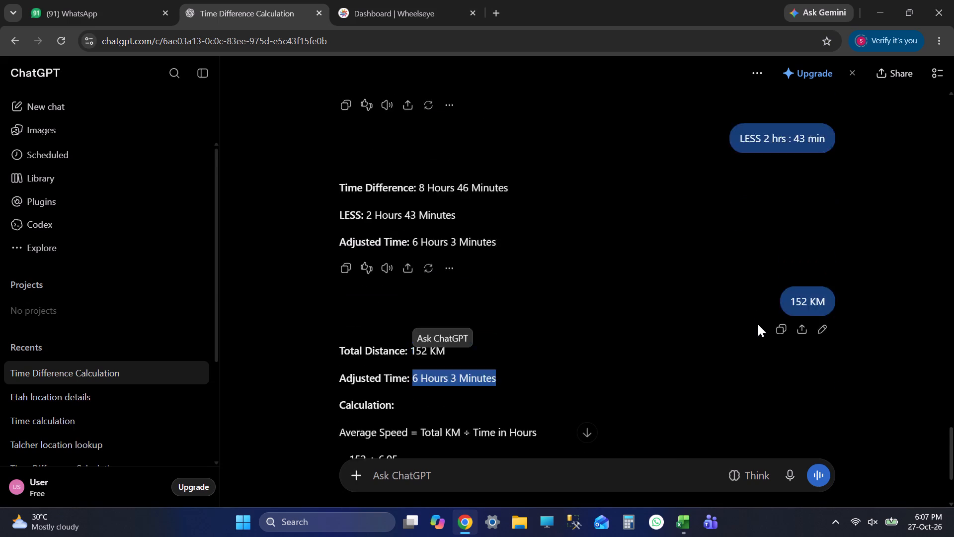
pyautogui.scroll(6, 758, 324)
pyautogui.scroll(-5, 743, 300)
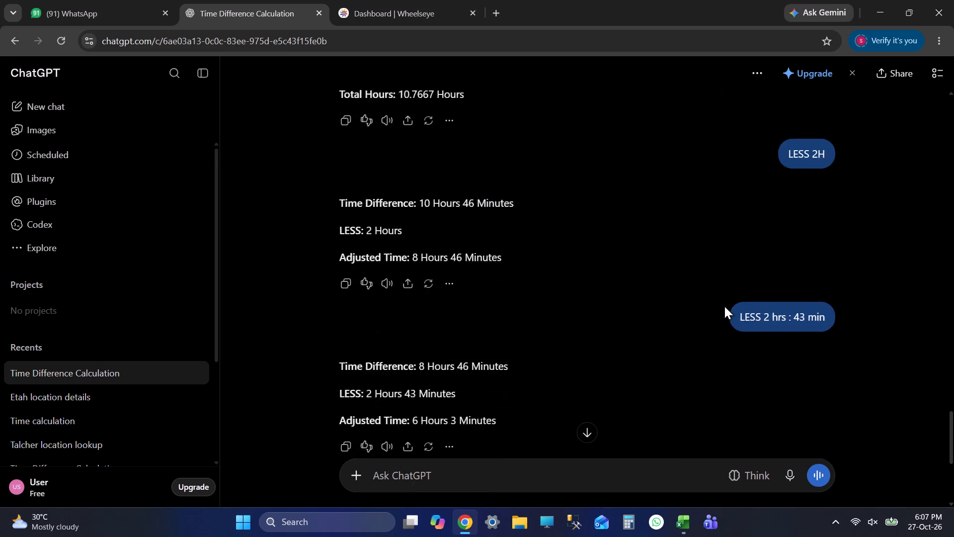
# Switch to the Wheelseye dashboard and review the 25 Oct route history from Stop 1 back up to the trip summary.
pyautogui.click(417, 13)
pyautogui.scroll(1, 513, 357)
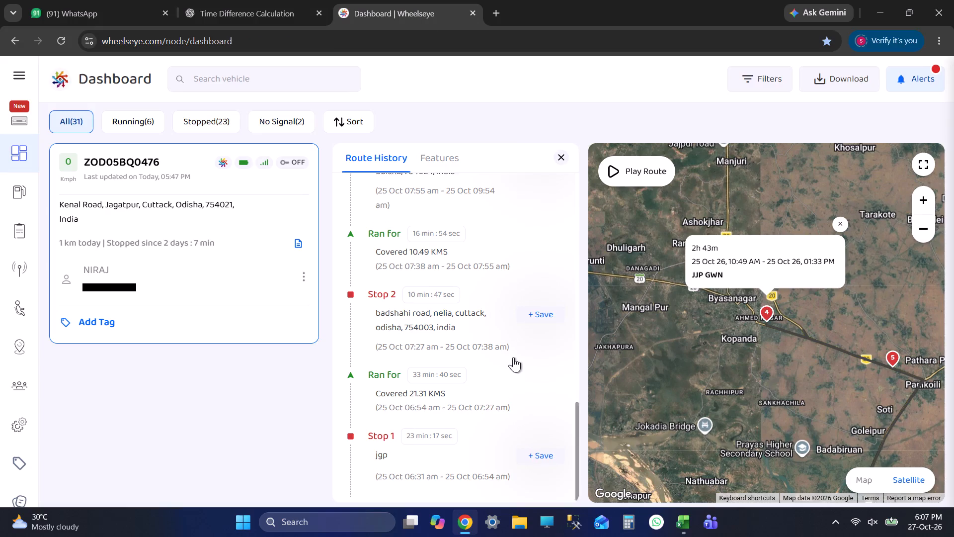
pyautogui.scroll(4, 513, 357)
pyautogui.scroll(4, 498, 308)
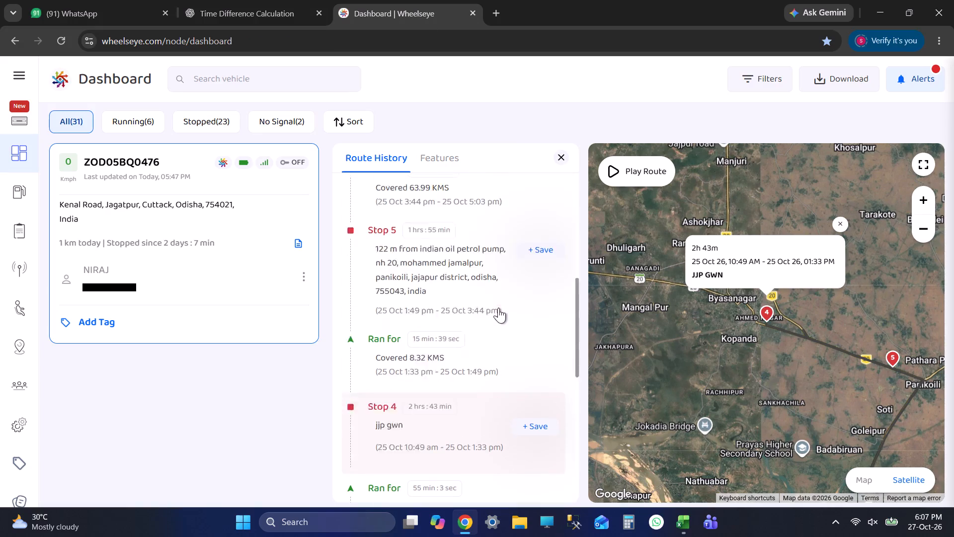
pyautogui.scroll(4, 494, 313)
# Switch to the Excel stoppage report and save the workbook.
pyautogui.hotkey('alt', 'Tab')
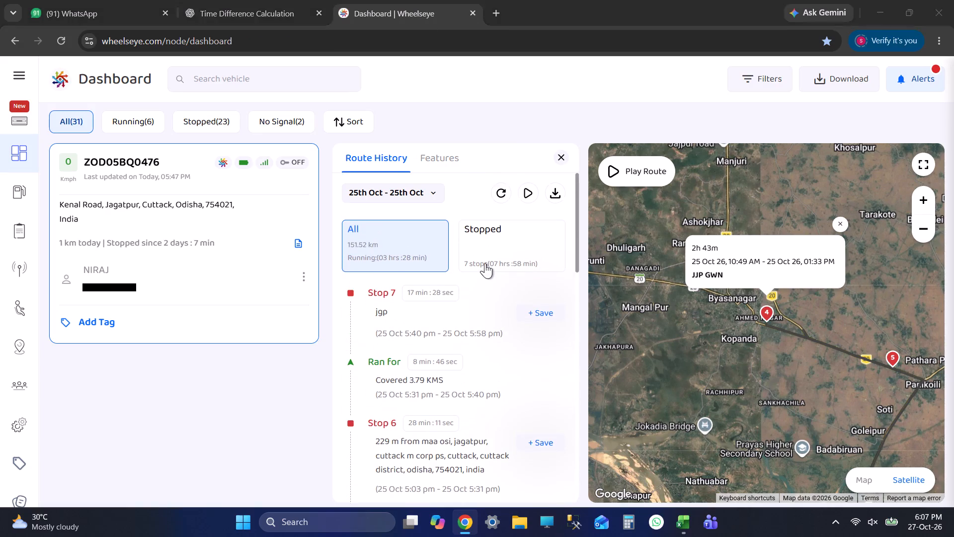
pyautogui.hotkey('ctrl', 's')
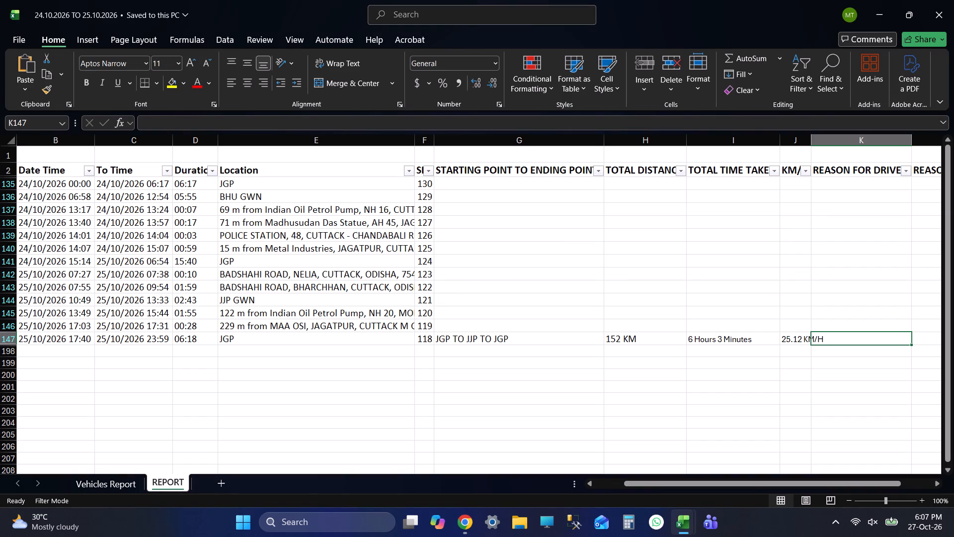
# Enter the reason for drive in row 147 (K147), starting with "LESS FULE CARD 2 JON".
pyautogui.write('LESS')
pyautogui.press('space')
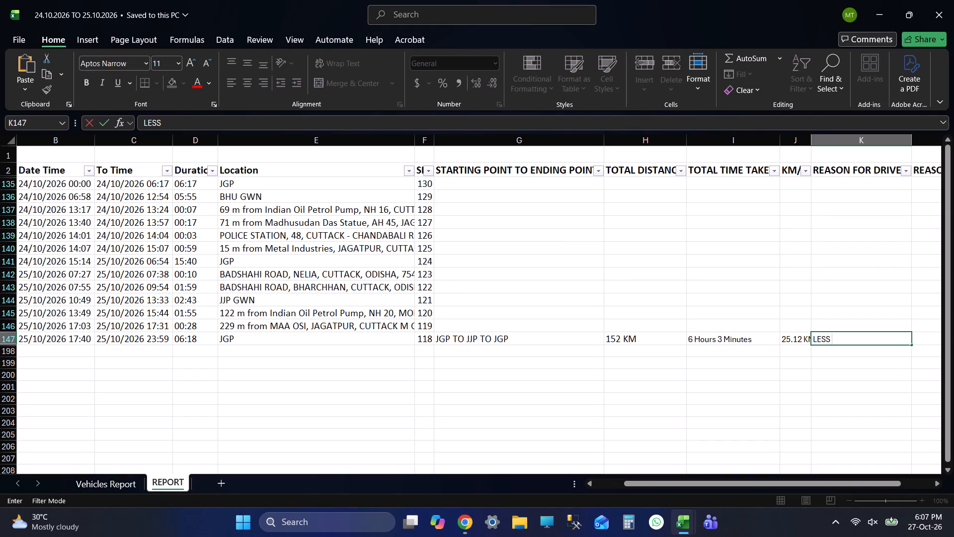
pyautogui.write('FULE')
pyautogui.press('space')
pyautogui.write('CARD')
pyautogui.press('space')
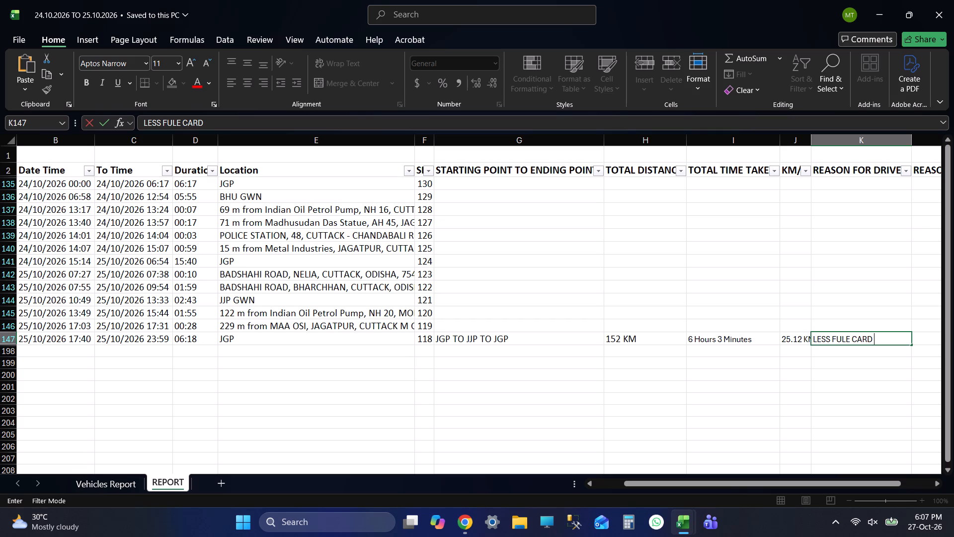
pyautogui.write('2 JON')
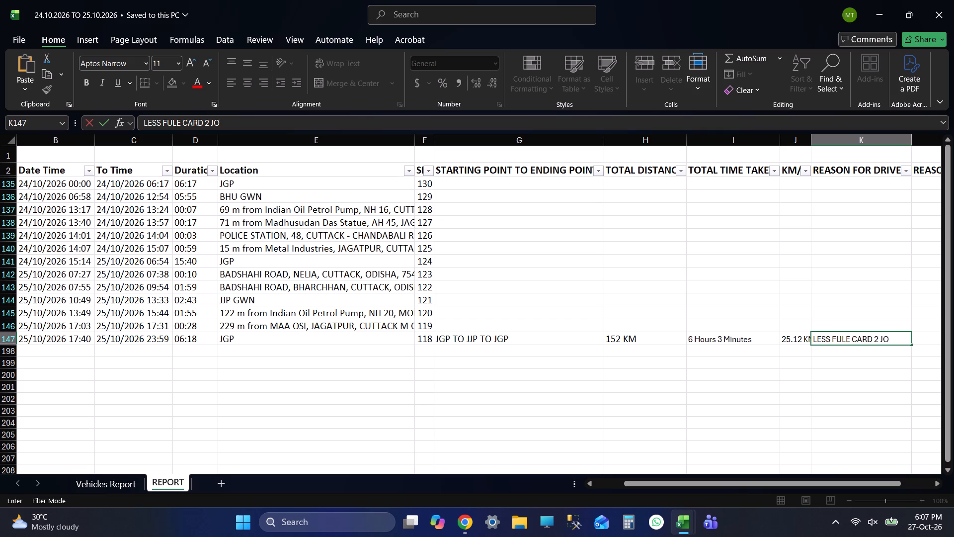
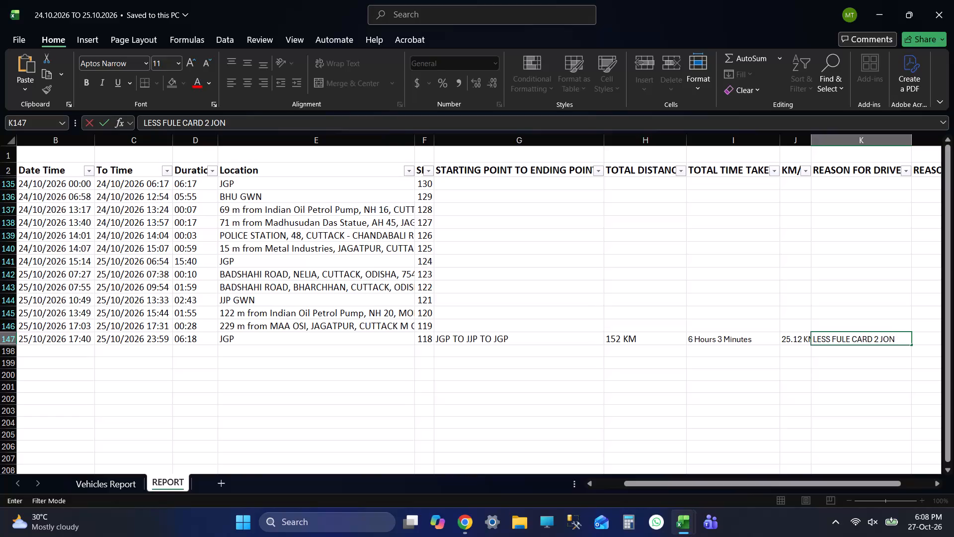
# Complete the reason for drive in K147 with "NEBE BOLE DARI CHILO", return to the row's first column and save the workbook.
pyautogui.write('NEBE')
pyautogui.press('space')
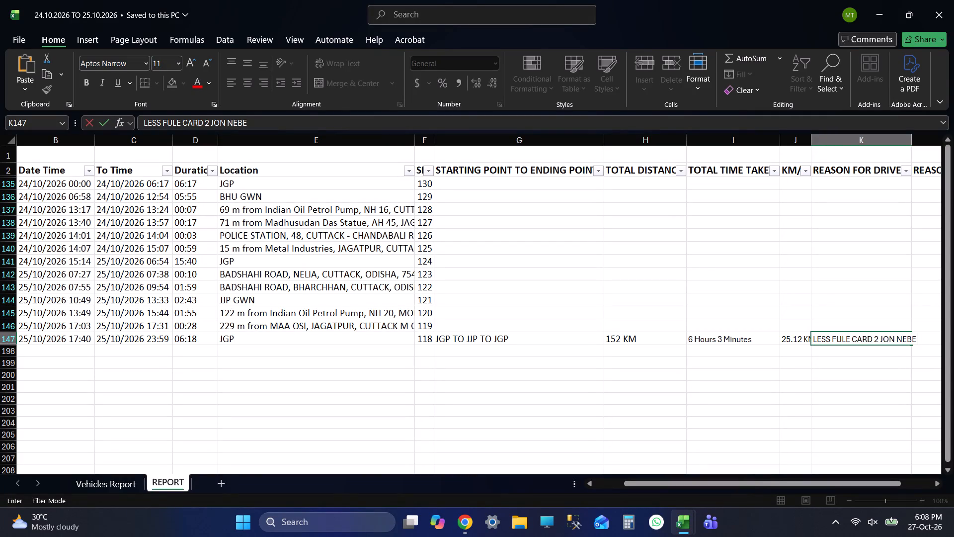
pyautogui.write('BOLE DARI CHILO')
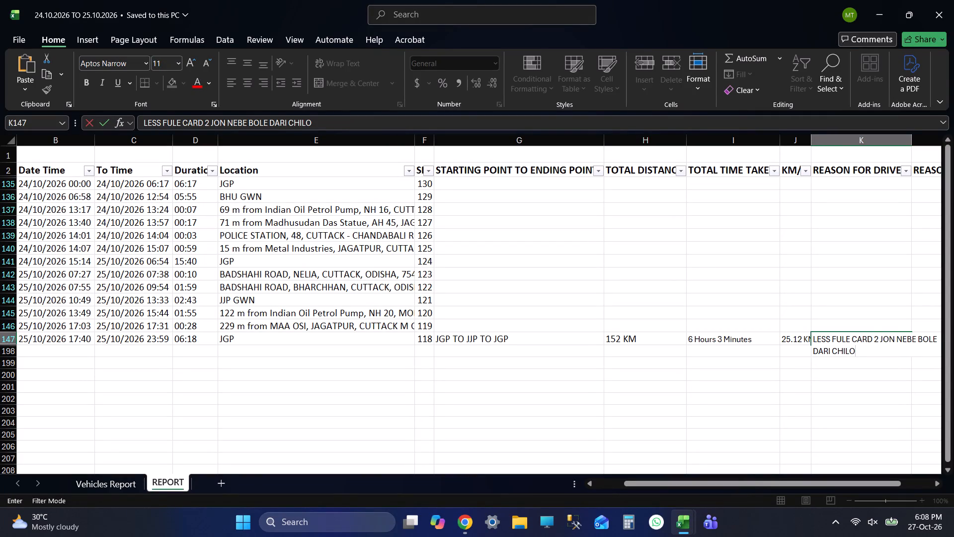
pyautogui.hotkey('shift', 'Tab')
pyautogui.hotkey('shift', 'Tab')
pyautogui.hotkey('shift', 'Tab')
pyautogui.hotkey('shift', 'Tab')
pyautogui.hotkey('shift', 'Tab')
pyautogui.hotkey('shift', 'Tab')
pyautogui.hotkey('shift', 'Tab')
pyautogui.hotkey('shift', 'Tab')
pyautogui.hotkey('shift', 'Tab')
pyautogui.hotkey('shift', 'Tab')
pyautogui.hotkey('shift', 'Tab')
pyautogui.hotkey('shift', 'Tab')
pyautogui.hotkey('shift', 'Tab')
pyautogui.hotkey('shift', 'Tab')
pyautogui.hotkey('shift', 'Tab')
pyautogui.hotkey('ctrl', 's')
pyautogui.hotkey('ctrl', 's')
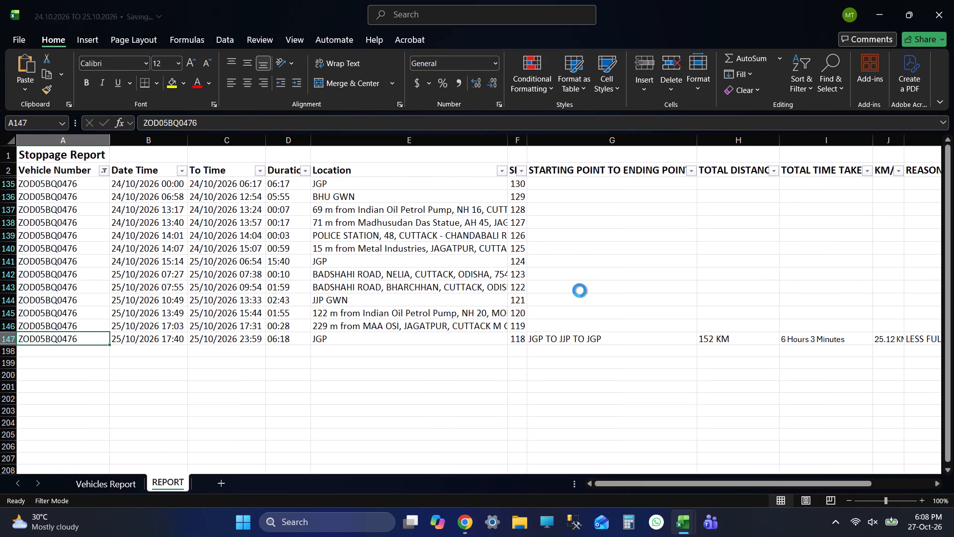
pyautogui.click(102, 173)
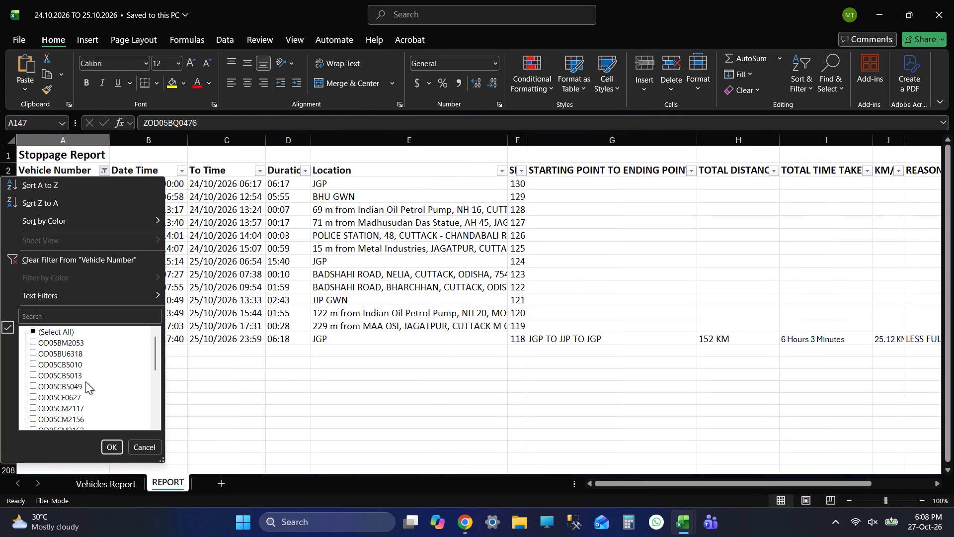
pyautogui.moveTo(153, 351); pyautogui.dragTo(162, 423)
pyautogui.click(67, 356)
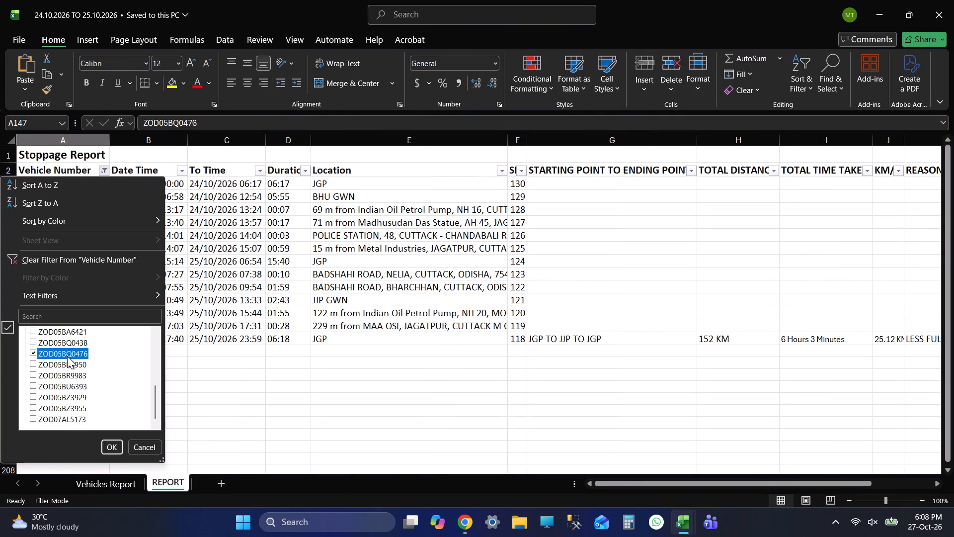
pyautogui.click(65, 363)
pyautogui.click(109, 446)
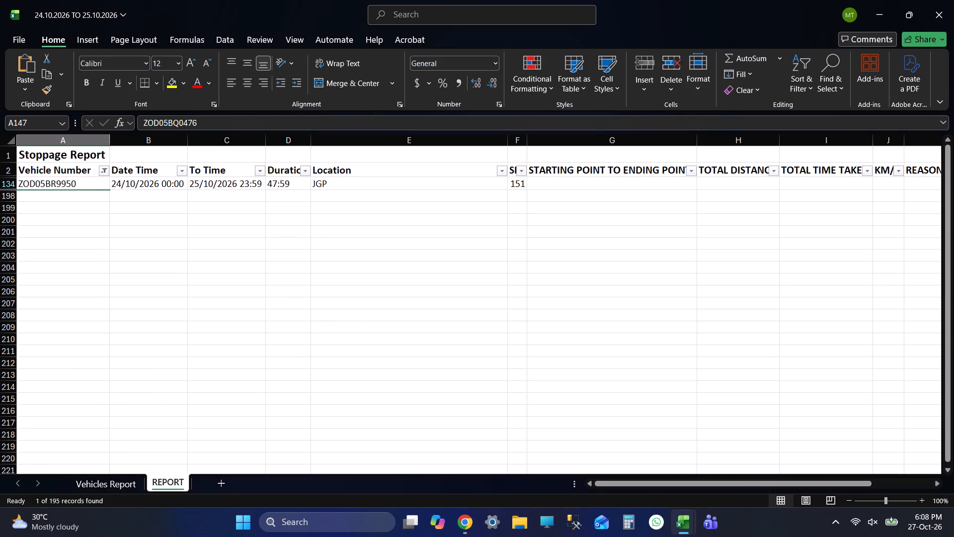
pyautogui.click(447, 195)
pyautogui.hotkey('ctrl', 's')
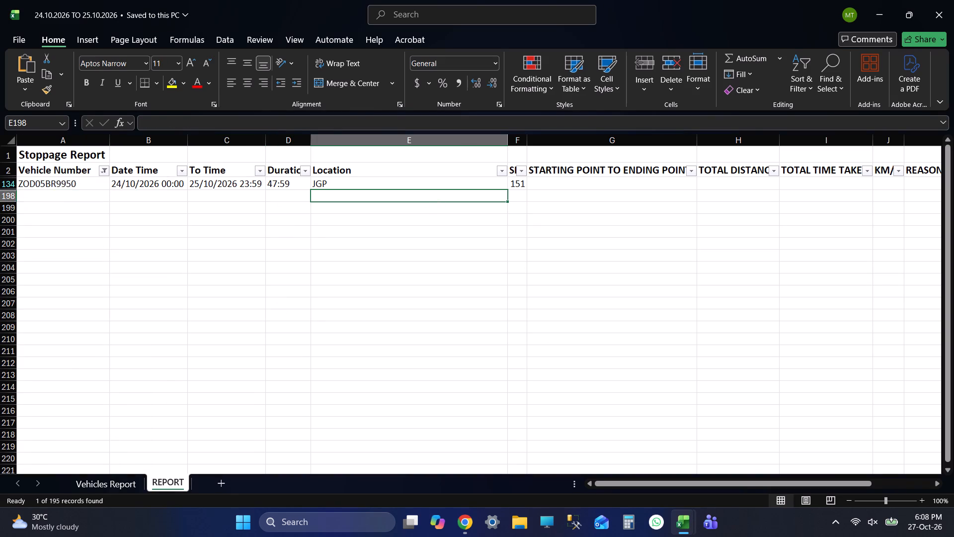
pyautogui.click(101, 167)
pyautogui.moveTo(151, 349); pyautogui.dragTo(149, 414)
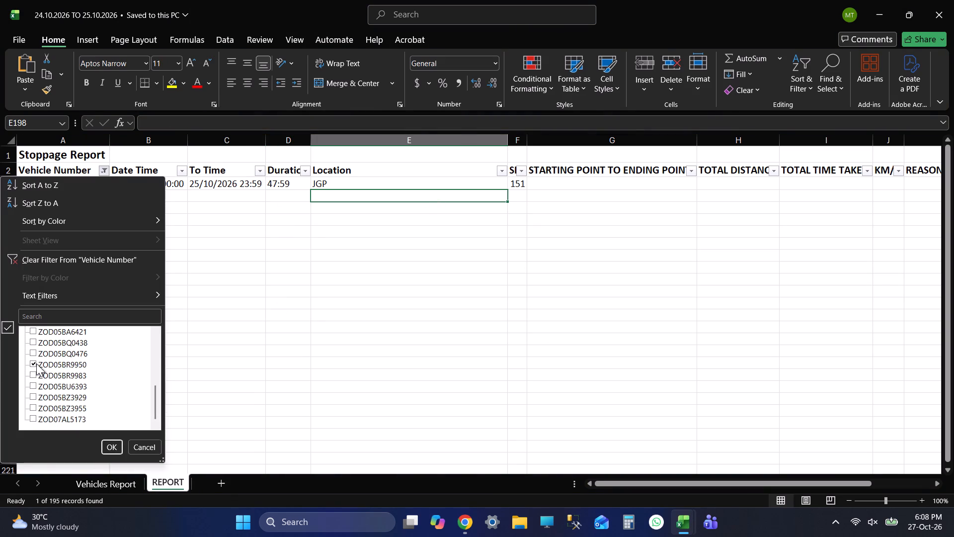
pyautogui.click(36, 363)
pyautogui.click(52, 376)
pyautogui.click(121, 449)
pyautogui.click(344, 258)
pyautogui.hotkey('ctrl', 's')
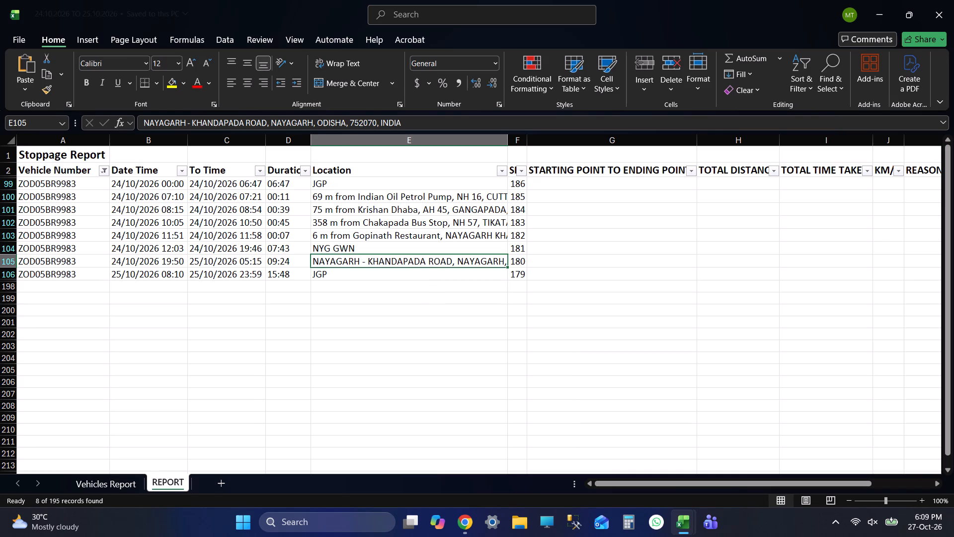
pyautogui.hotkey('ctrl', 's')
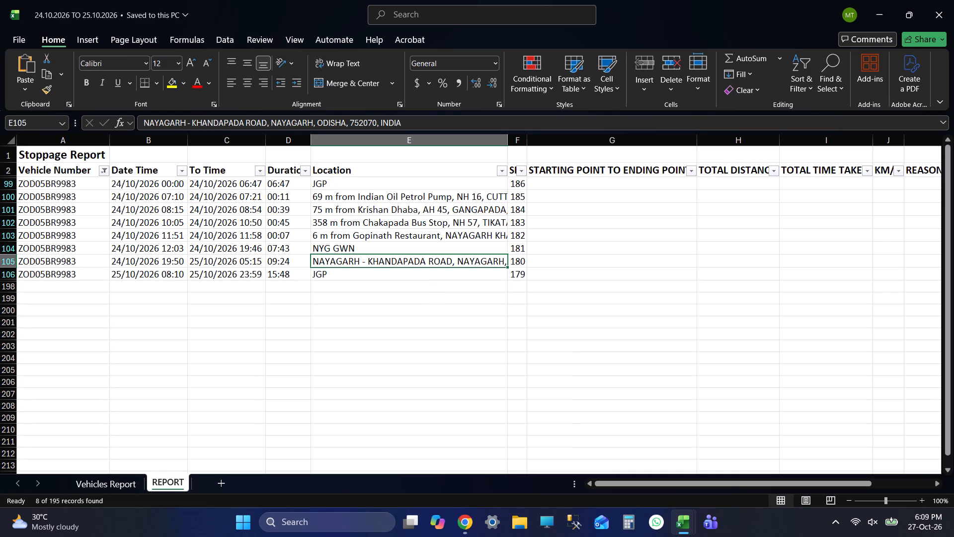
# Enter "JGP TO NYG TO JGP" as the starting point to ending point in row 106 (G106) and save the workbook.
pyautogui.click(335, 277)
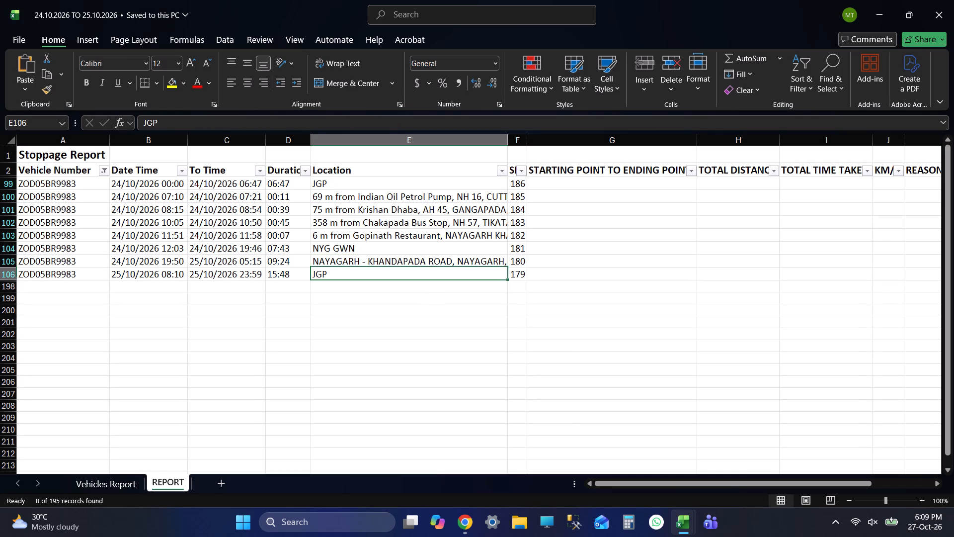
pyautogui.press('Tab')
pyautogui.press('Tab')
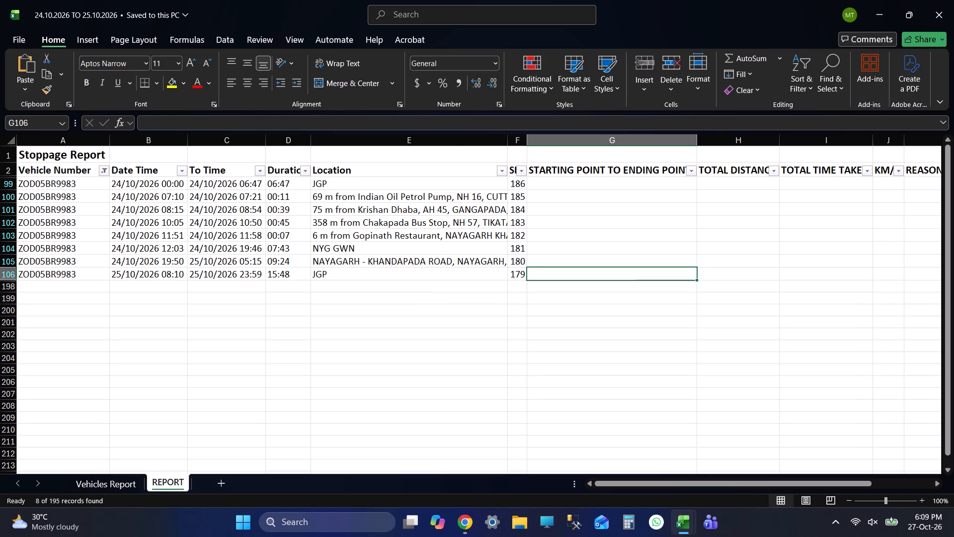
pyautogui.write('JGPN')
pyautogui.press('space')
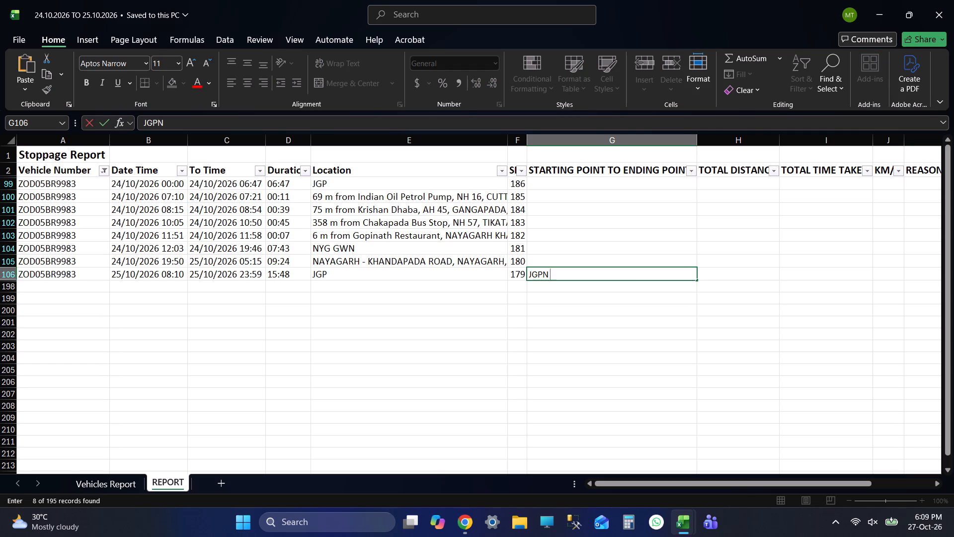
pyautogui.press('BackSpace')
pyautogui.press('BackSpace')
pyautogui.press('space')
pyautogui.write('TO')
pyautogui.press('space')
pyautogui.write('NYG TO')
pyautogui.press('space')
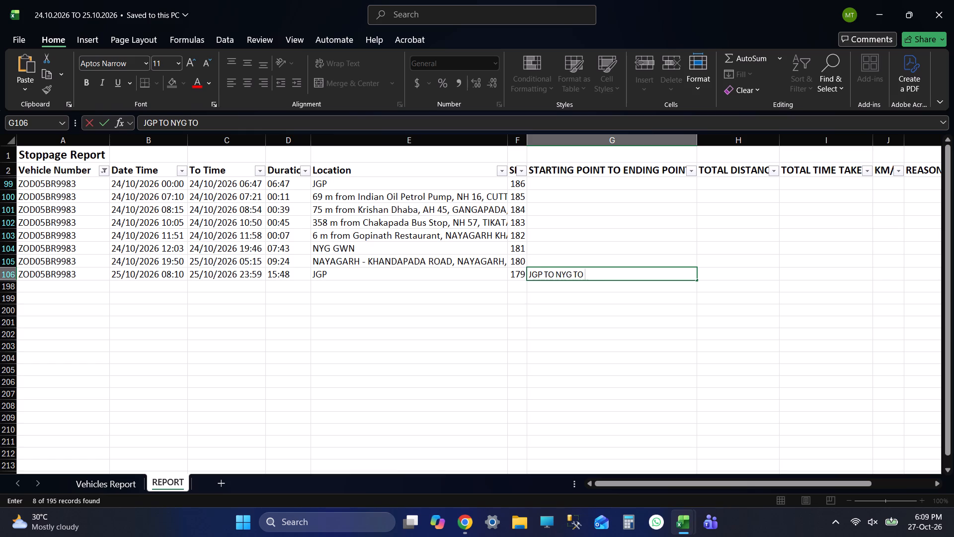
pyautogui.write('JGP')
pyautogui.press('Tab')
pyautogui.hotkey('ctrl', 's')
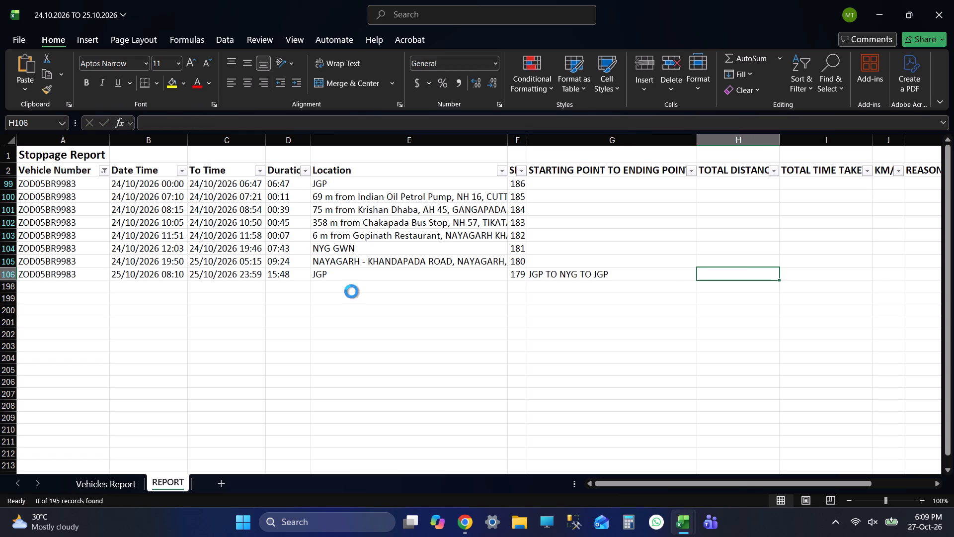
pyautogui.hotkey('ctrl', 's')
# Select the trip's departure time in C99, save, switch to the Wheelseye dashboard and open the route history of vehicle 9983.
pyautogui.click(246, 187)
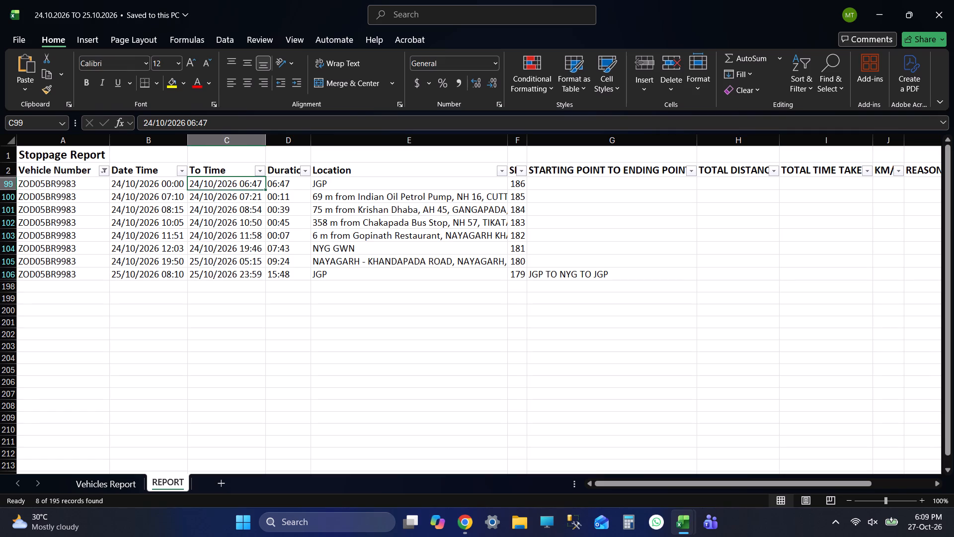
pyautogui.hotkey('ctrl', 's')
pyautogui.hotkey('alt', 'Tab')
pyautogui.hotkey('alt', 'Tab')
pyautogui.hotkey('alt', 'Tab')
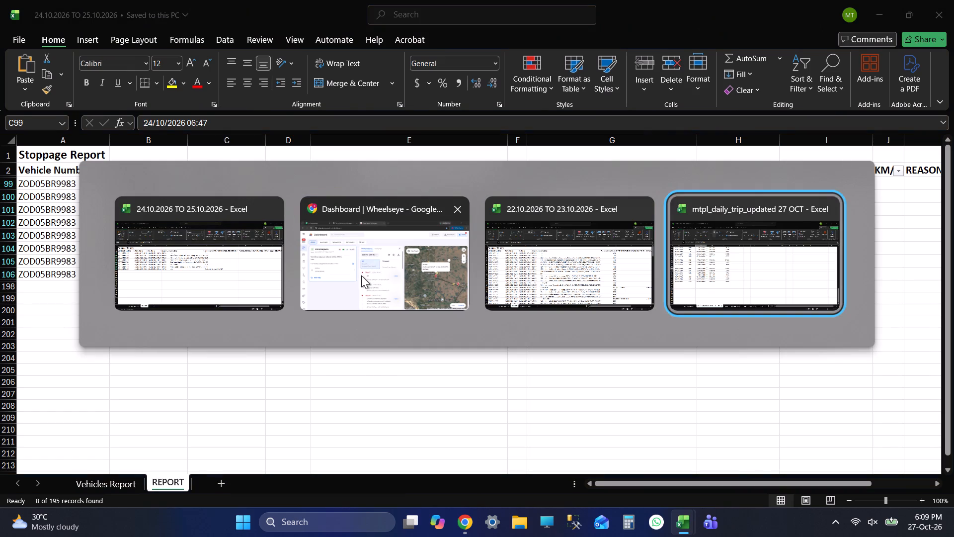
pyautogui.hotkey('alt', 'Tab')
pyautogui.hotkey('alt', 'Tab')
pyautogui.click(247, 78)
pyautogui.write('9983')
pyautogui.press('Return')
pyautogui.click(171, 228)
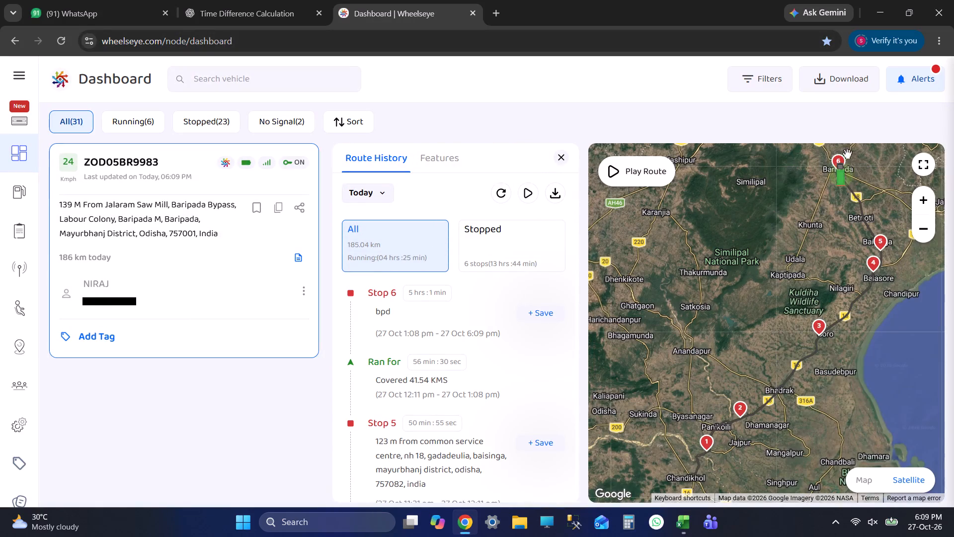
pyautogui.scroll(-1, 849, 158)
pyautogui.scroll(5, 850, 160)
pyautogui.scroll(-1, 844, 173)
pyautogui.scroll(10, 844, 173)
pyautogui.scroll(4, 793, 206)
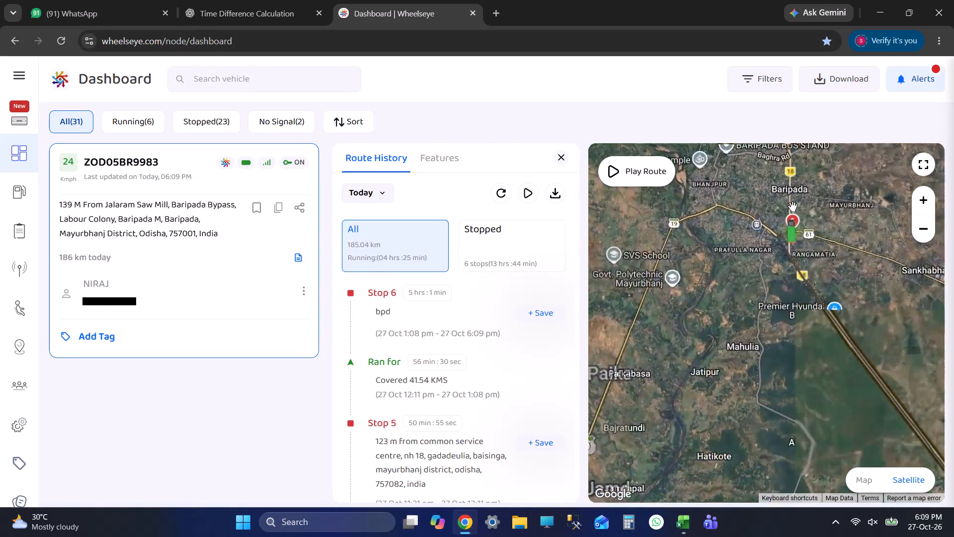
pyautogui.moveTo(791, 213); pyautogui.dragTo(785, 253)
pyautogui.scroll(12, 780, 283)
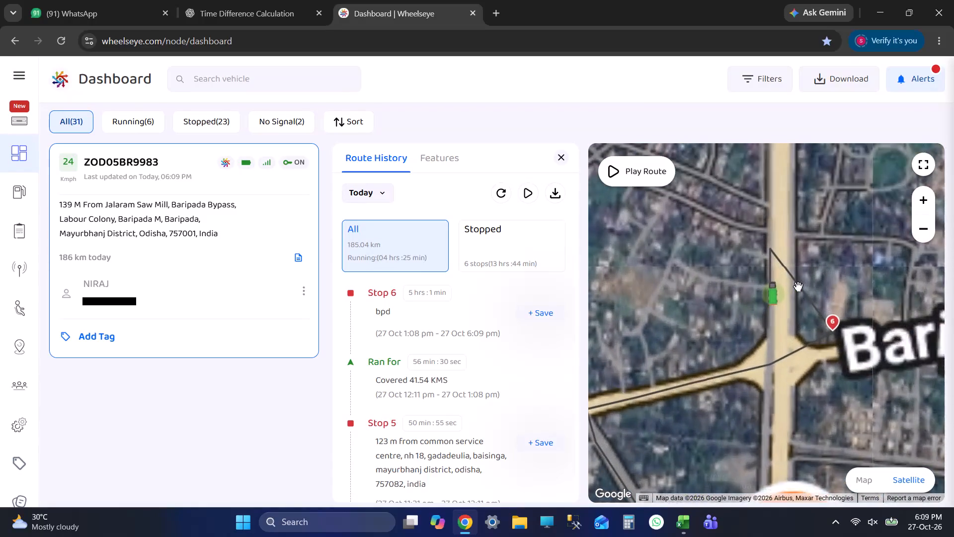
pyautogui.scroll(-2, 795, 286)
pyautogui.moveTo(796, 286); pyautogui.dragTo(792, 317)
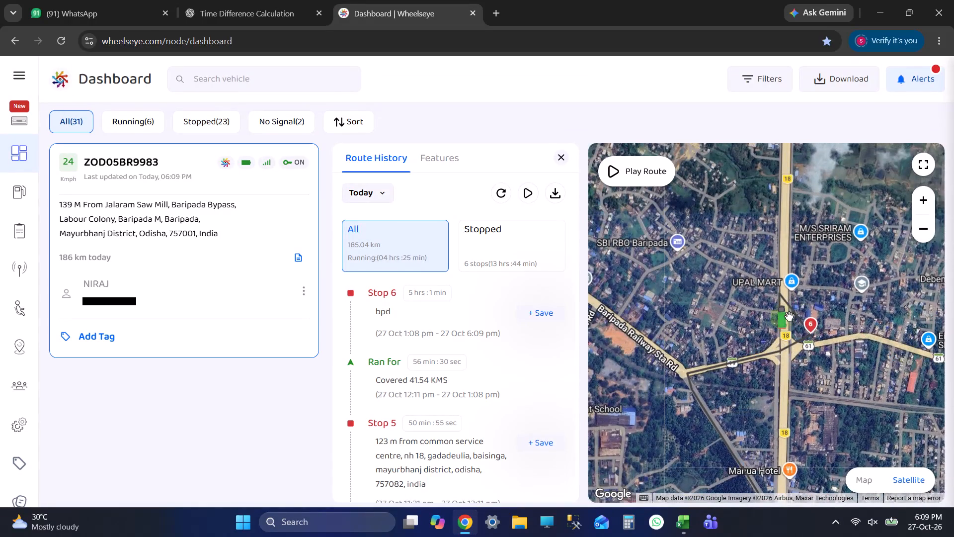
pyautogui.scroll(-3, 788, 316)
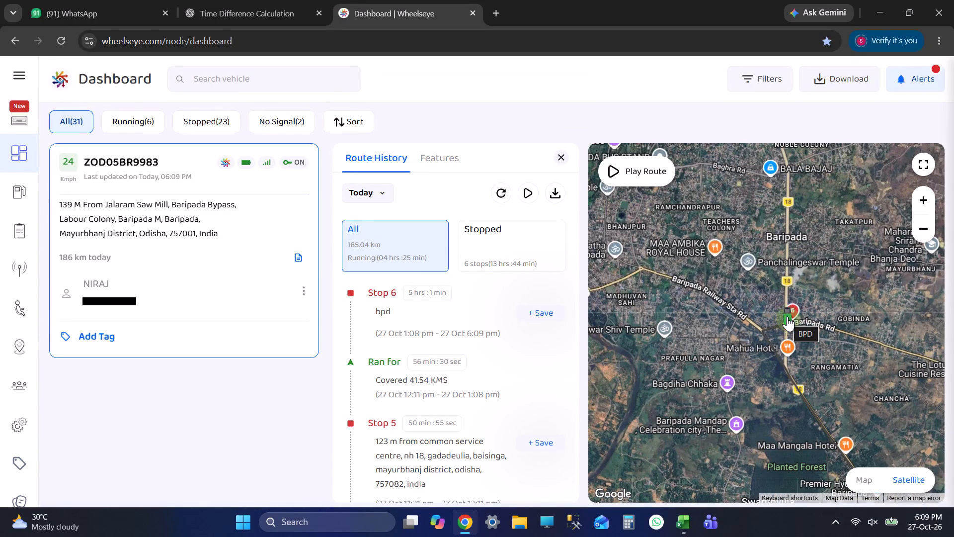
pyautogui.scroll(-2, 787, 316)
pyautogui.moveTo(792, 310); pyautogui.dragTo(798, 352)
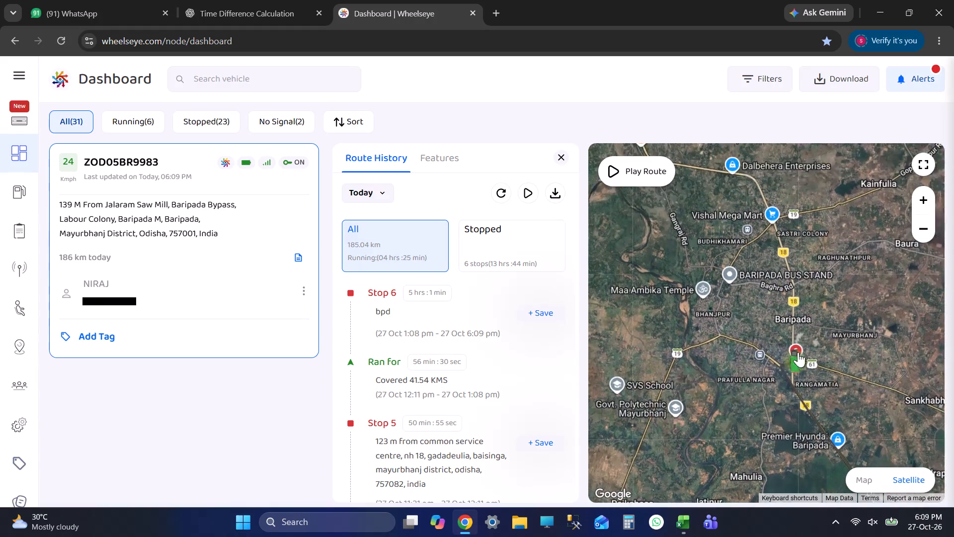
pyautogui.scroll(4, 798, 352)
pyautogui.scroll(-2, 798, 352)
pyautogui.scroll(1, 798, 352)
pyautogui.scroll(-3, 798, 352)
pyautogui.scroll(1, 798, 352)
pyautogui.scroll(-5, 798, 352)
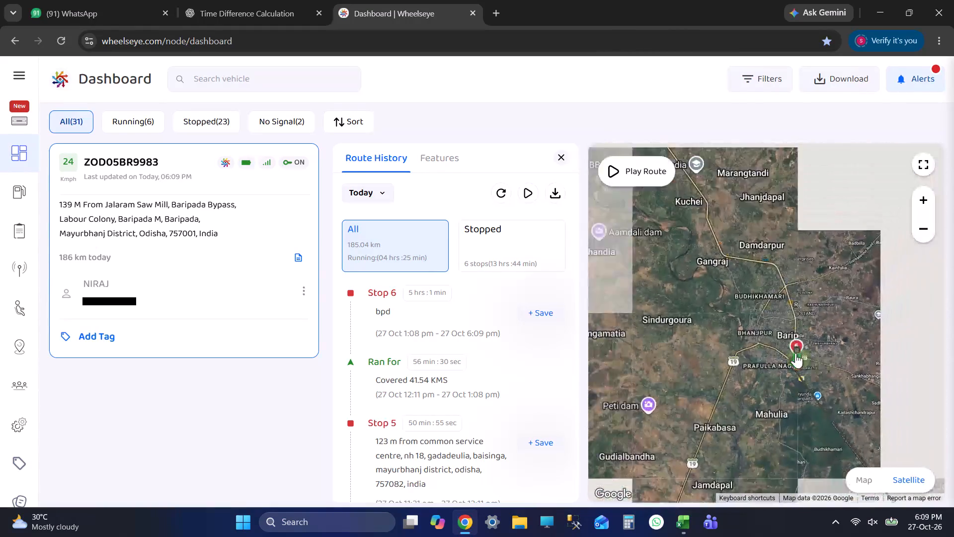
pyautogui.scroll(-2, 795, 353)
pyautogui.scroll(2, 795, 353)
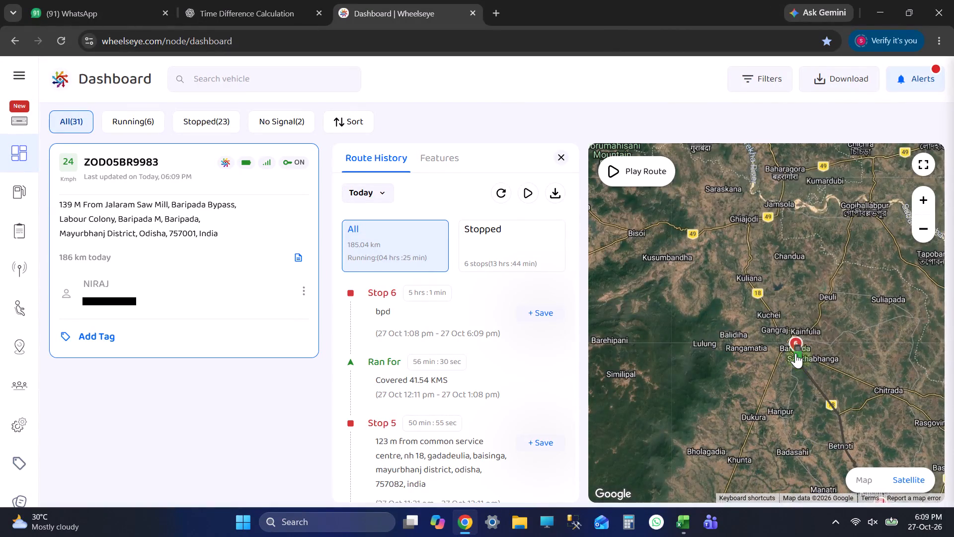
pyautogui.scroll(19, 795, 353)
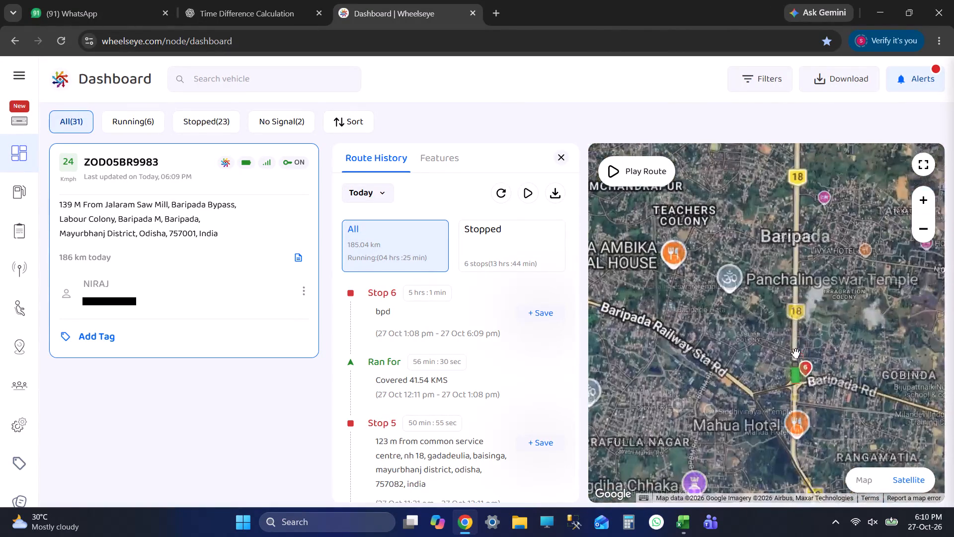
pyautogui.scroll(6, 795, 353)
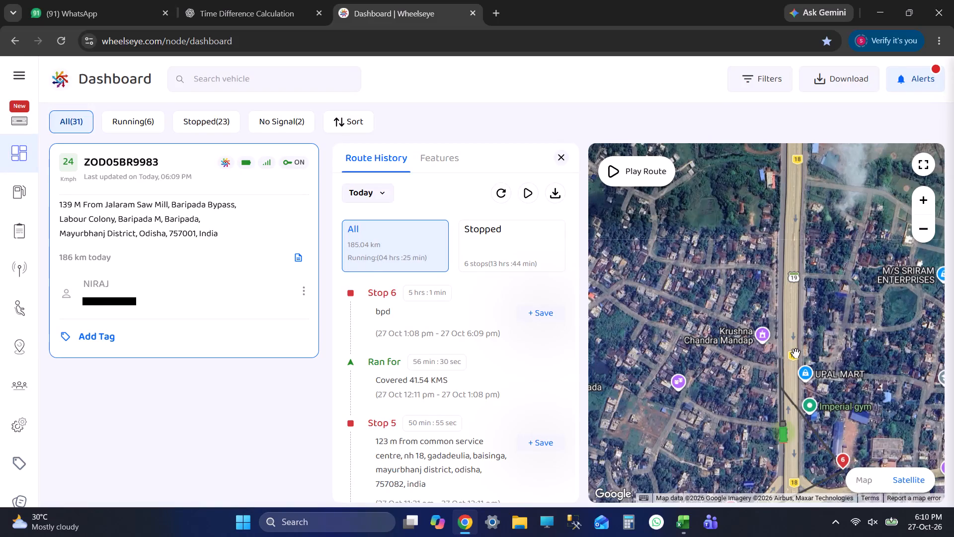
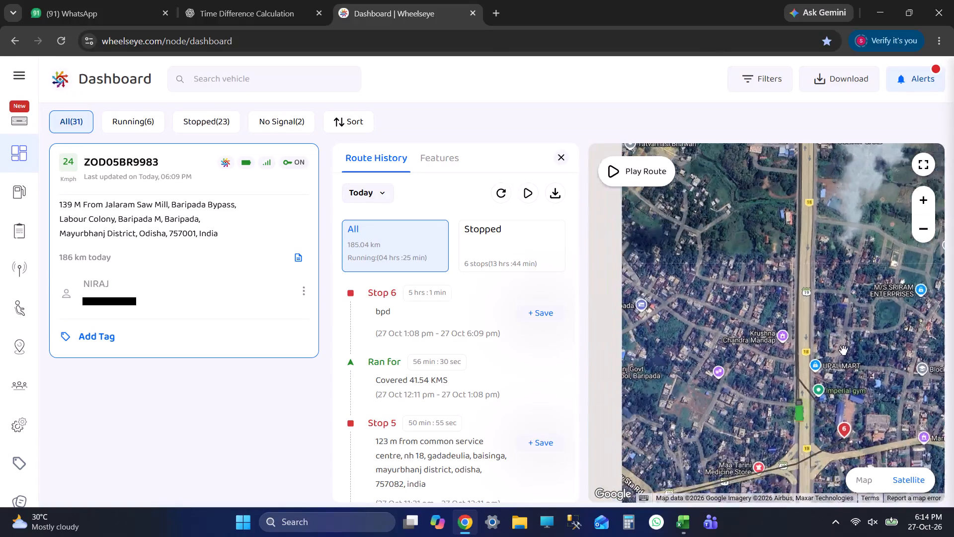
# Examine vehicle 9983's current location and today's route stops on the satellite map.
pyautogui.moveTo(799, 309); pyautogui.dragTo(767, 430)
pyautogui.scroll(-4, 766, 418)
pyautogui.scroll(-6, 741, 370)
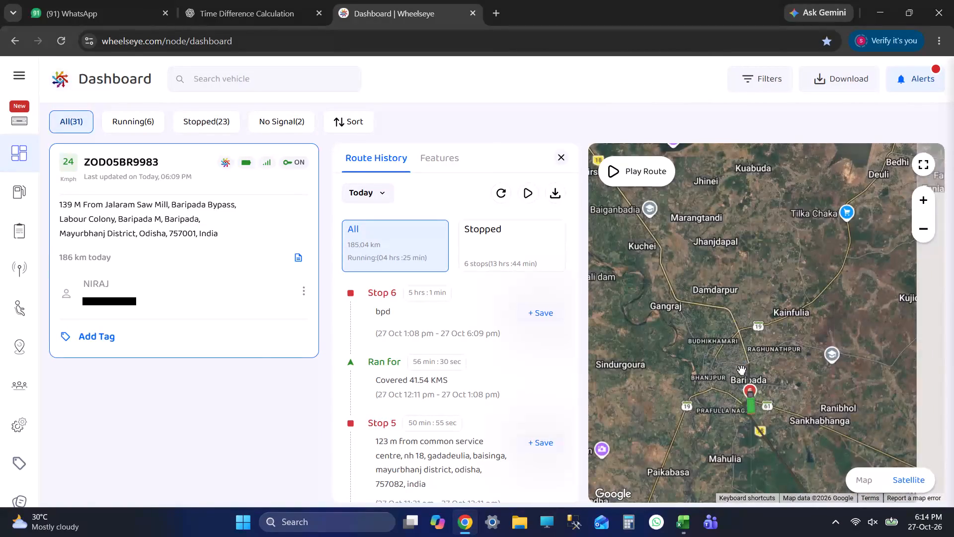
pyautogui.scroll(-5, 776, 402)
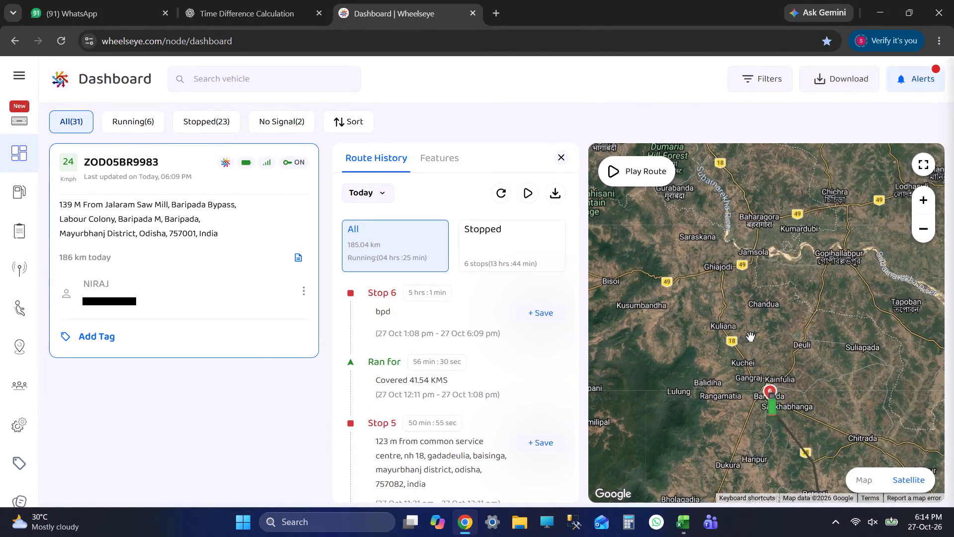
pyautogui.moveTo(755, 335); pyautogui.dragTo(699, 356)
pyautogui.scroll(-1, 699, 356)
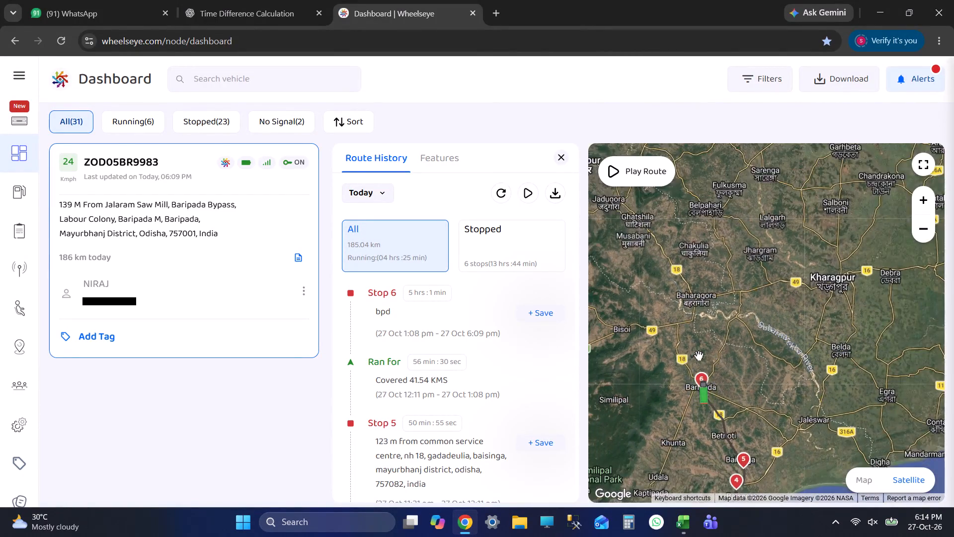
pyautogui.scroll(3, 699, 356)
pyautogui.scroll(-2, 699, 356)
pyautogui.scroll(1, 699, 356)
pyautogui.scroll(-3, 699, 356)
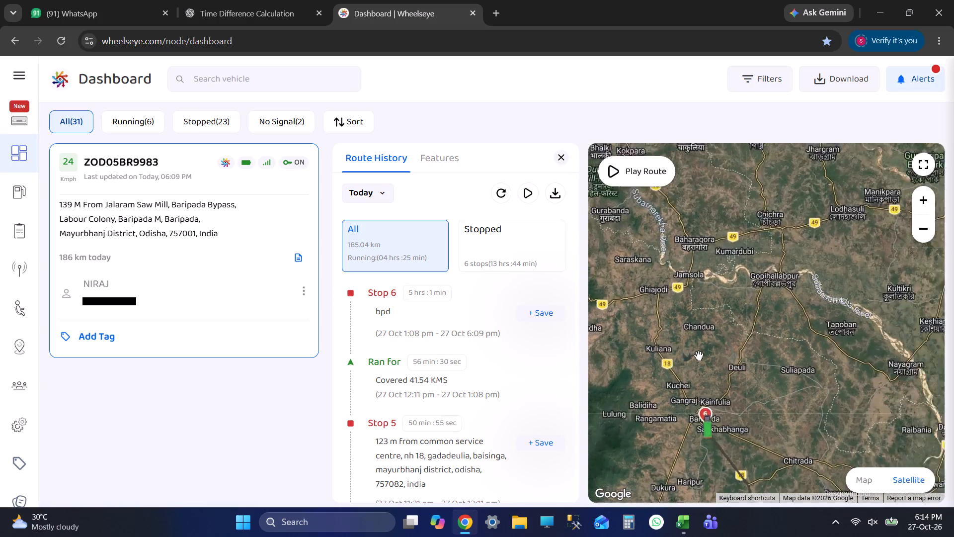
pyautogui.scroll(-1, 699, 356)
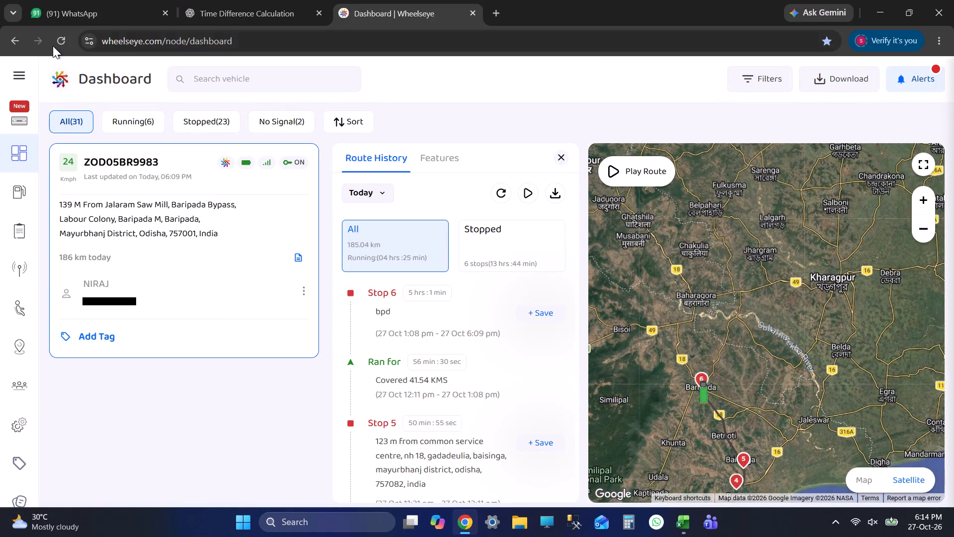
pyautogui.click(56, 44)
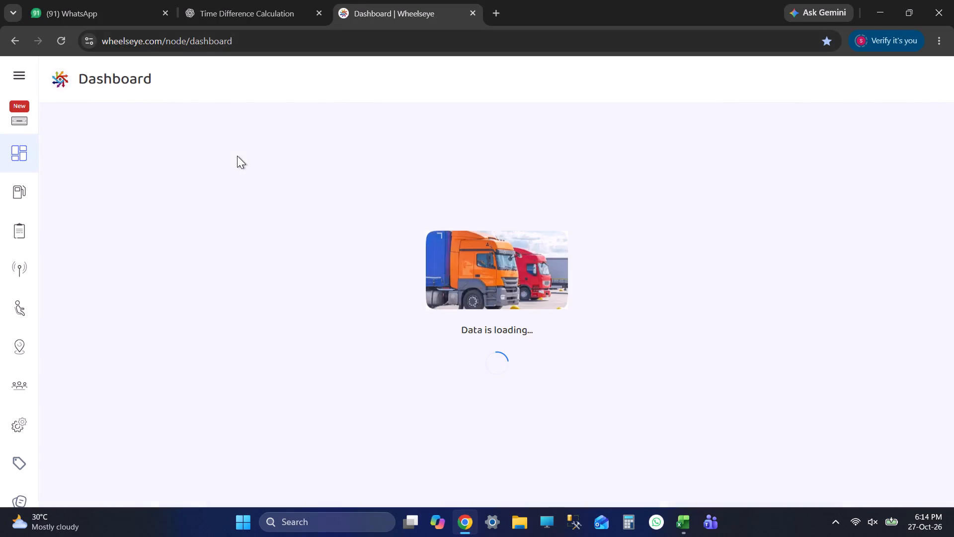
pyautogui.click(645, 322)
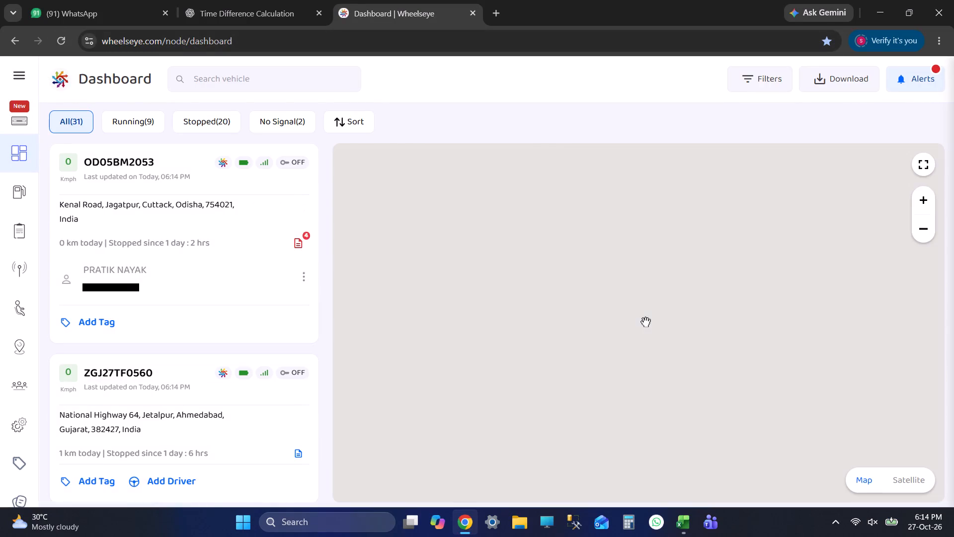
pyautogui.click(189, 229)
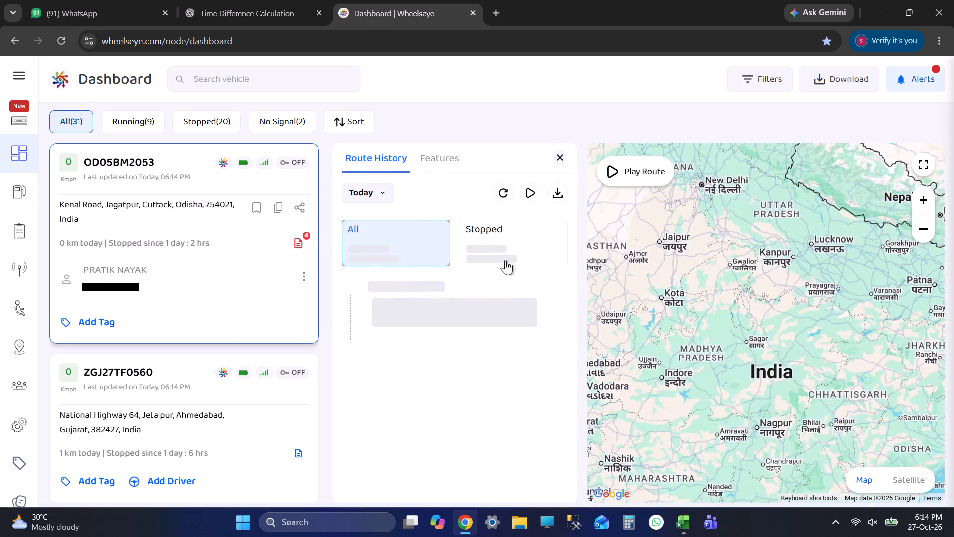
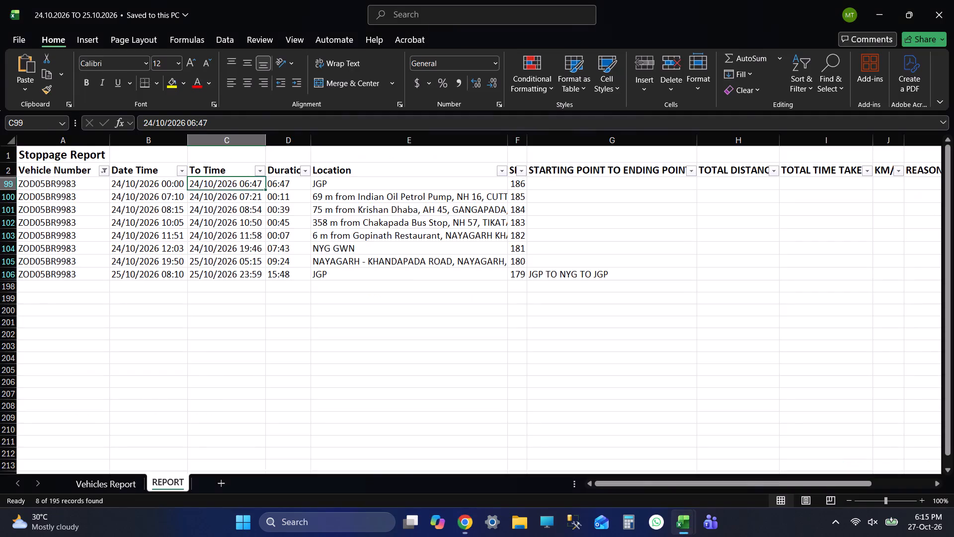
# Save the workbook with the route entry in G106 selected and move on to the total distance cell, H106.
pyautogui.hotkey('alt', 'Tab')
pyautogui.hotkey('alt', 'Tab')
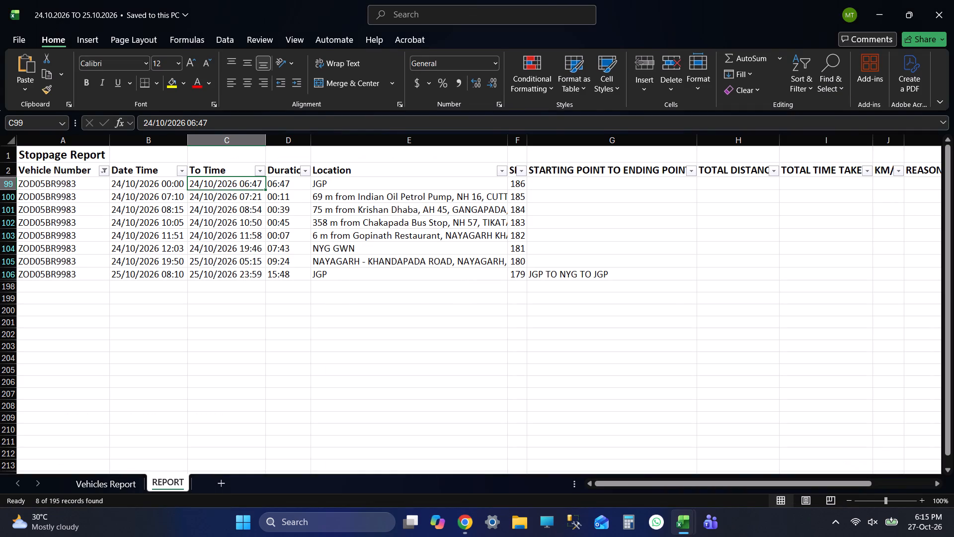
pyautogui.hotkey('alt', 'Tab')
pyautogui.hotkey('alt', 'Tab')
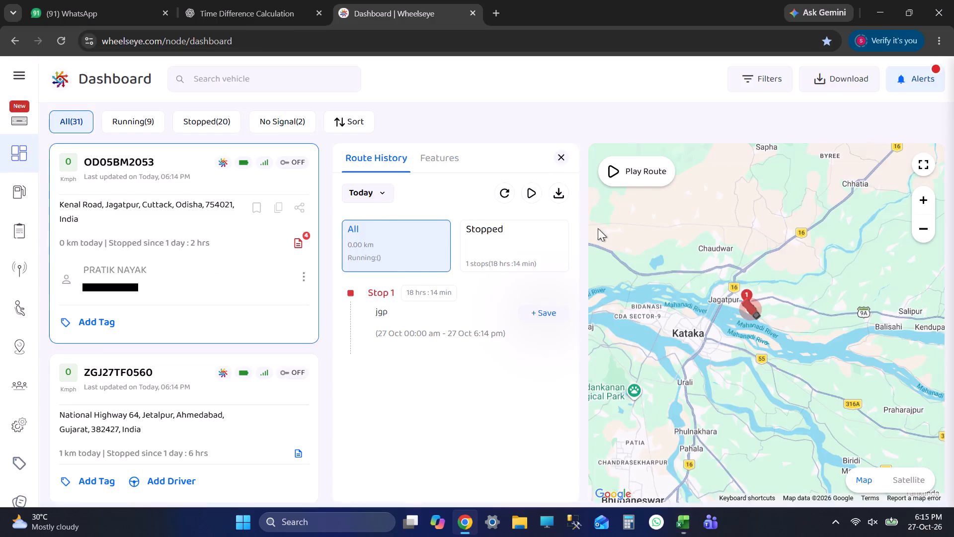
pyautogui.click(606, 268)
pyautogui.hotkey('ctrl', 's')
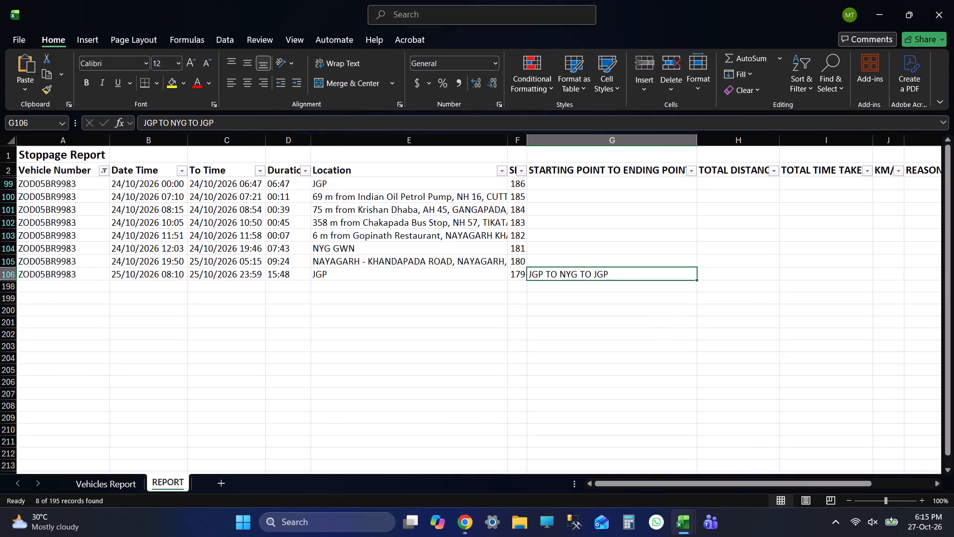
pyautogui.press('Tab')
pyautogui.hotkey('alt', 'Tab')
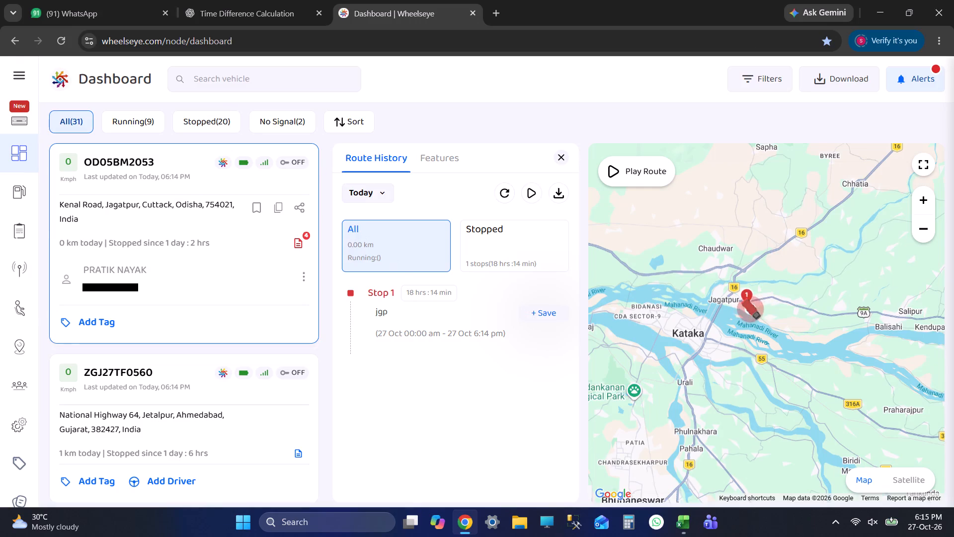
pyautogui.click(231, 81)
pyautogui.hotkey('alt', 'Tab')
pyautogui.hotkey('alt', 'Tab')
pyautogui.write('9983')
pyautogui.press('Return')
pyautogui.click(189, 209)
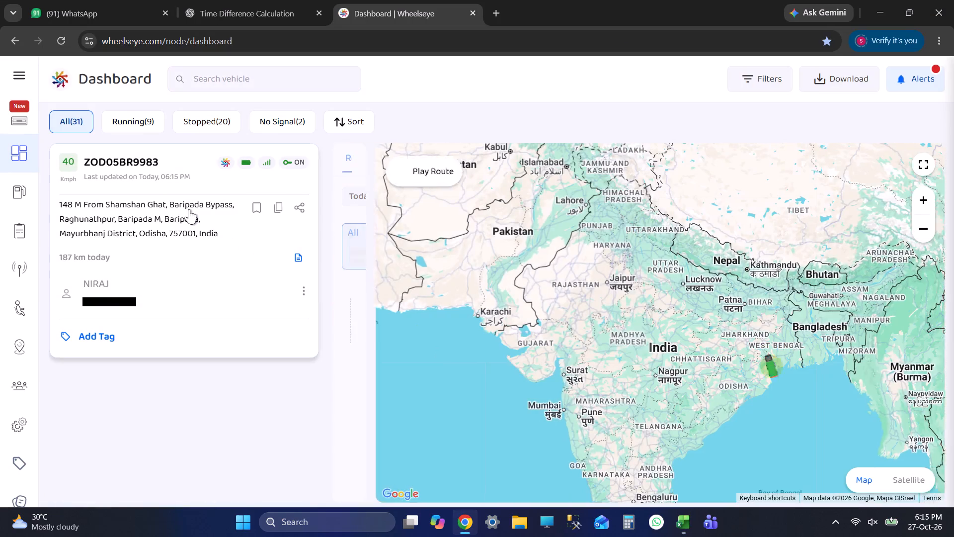
# Start a custom route-history period at 24 October 06:15, checking the departure time in C99 of the stoppage report.
pyautogui.click(365, 190)
pyautogui.click(391, 318)
pyautogui.hotkey('alt', 'Tab')
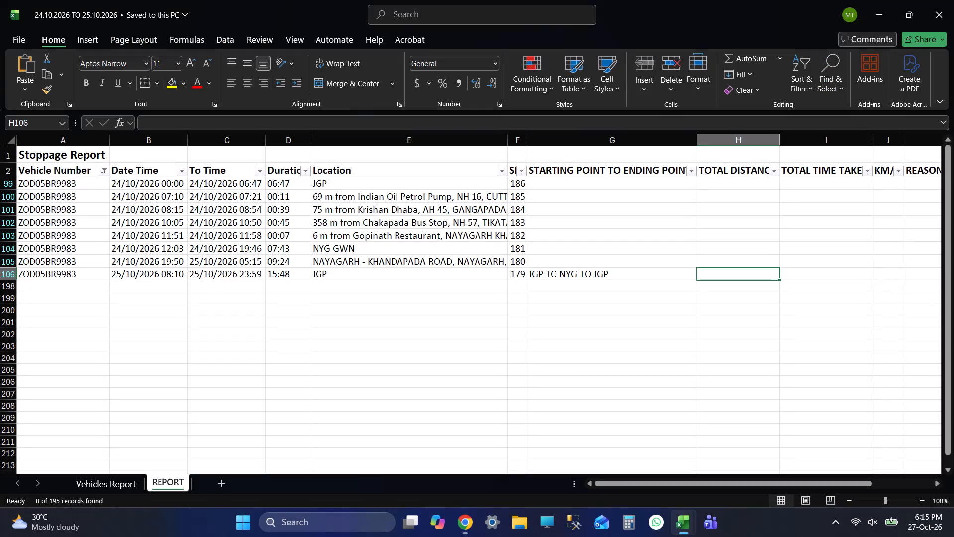
pyautogui.click(244, 185)
pyautogui.hotkey('alt', 'Tab')
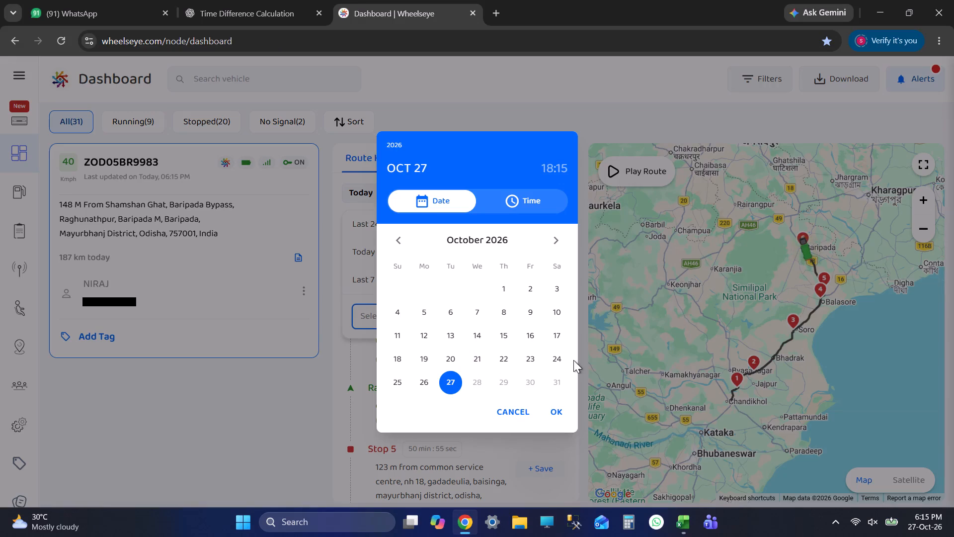
pyautogui.click(562, 360)
pyautogui.hotkey('alt', 'Tab')
pyautogui.hotkey('alt', 'Tab')
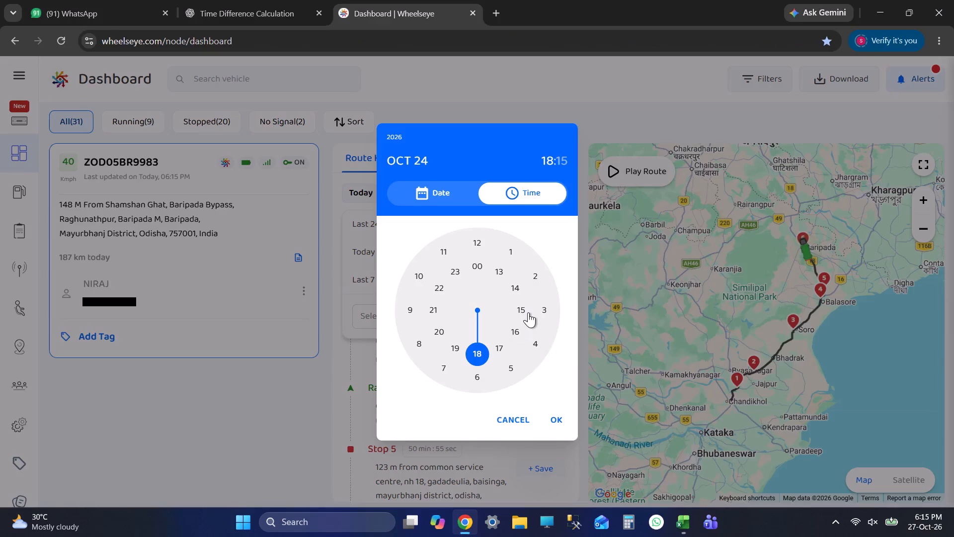
pyautogui.hotkey('alt', 'Tab')
pyautogui.hotkey('alt', 'Tab')
pyautogui.hotkey('alt', 'Tab')
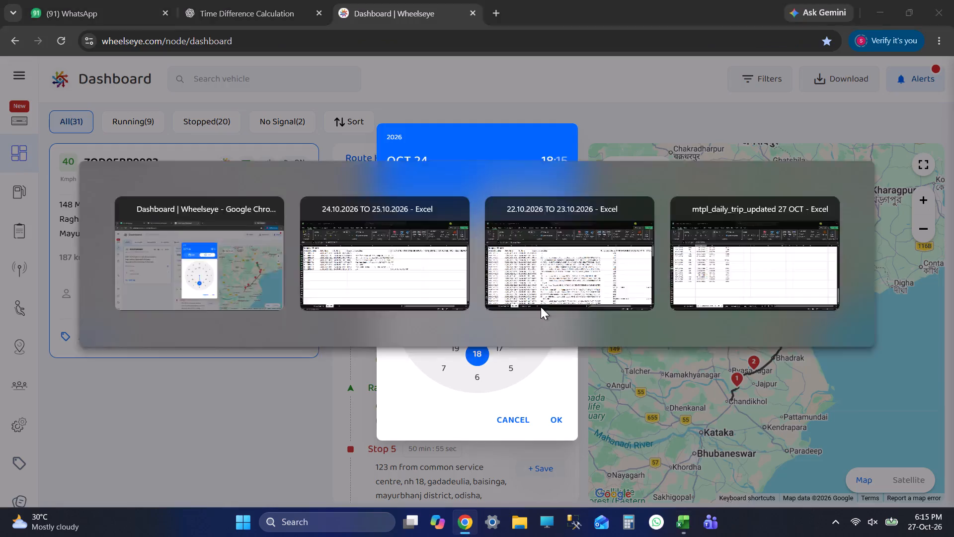
pyautogui.hotkey('alt', 'Tab')
pyautogui.click(475, 375)
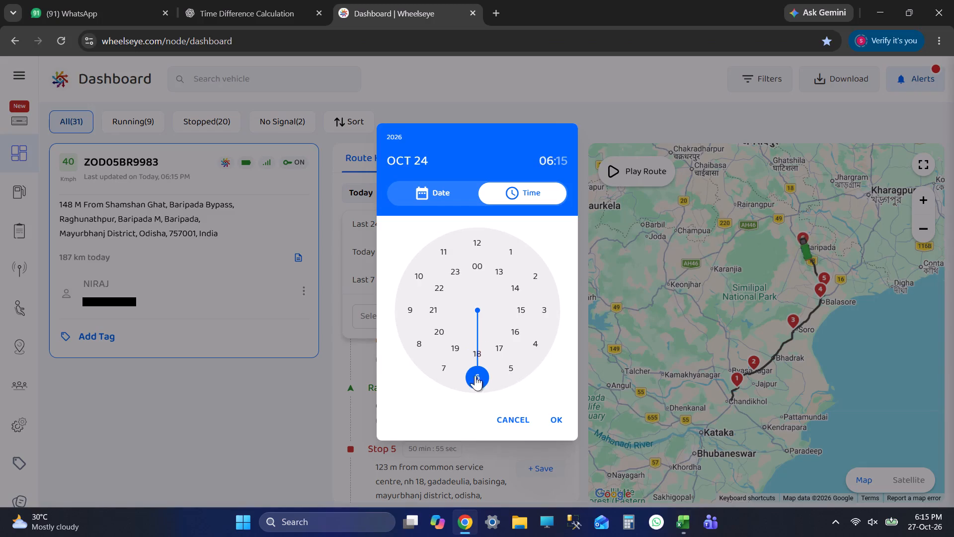
pyautogui.hotkey('alt', 'Tab')
pyautogui.hotkey('alt', 'Tab')
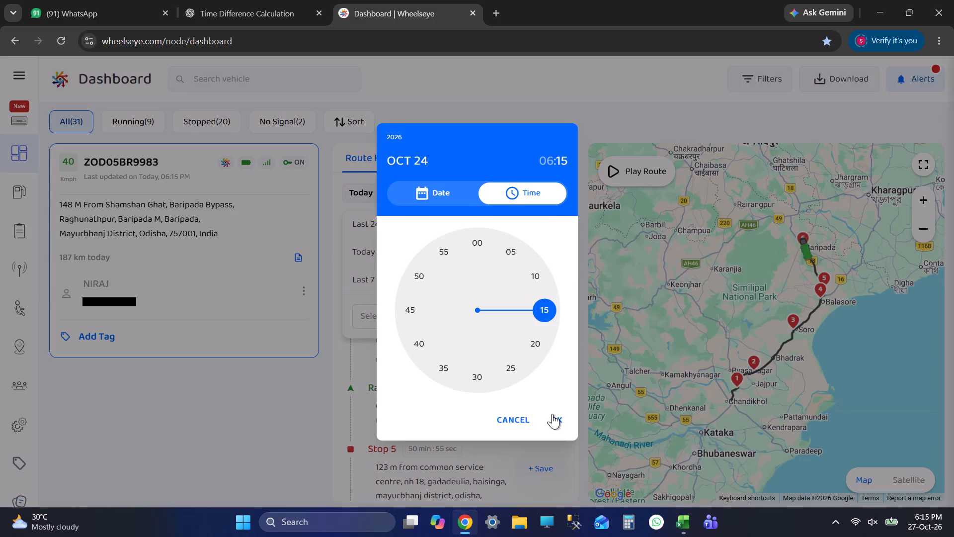
pyautogui.click(552, 414)
# Set the end of the route-history period to 25 October 08:52, checking the JGP arrival time in B106 of the report.
pyautogui.click(506, 317)
pyautogui.hotkey('alt', 'Tab')
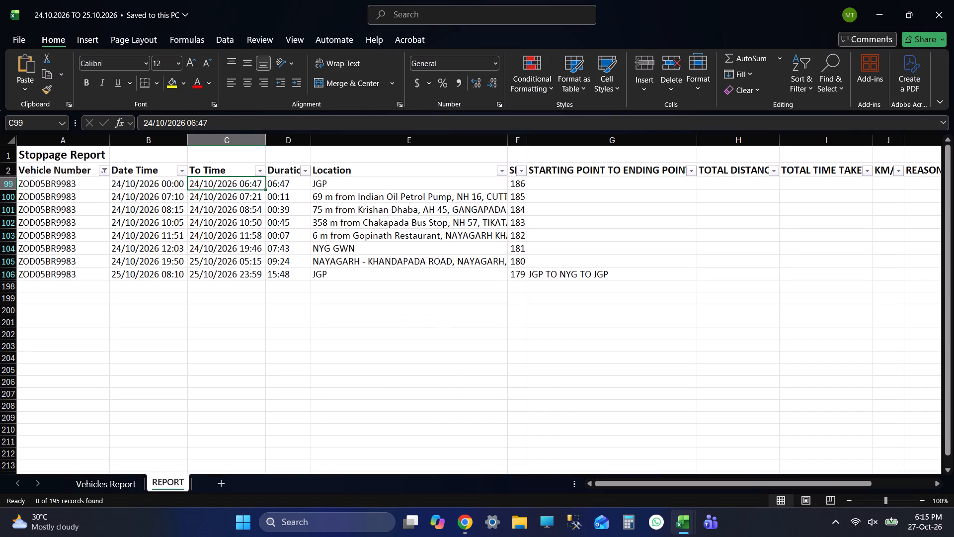
pyautogui.click(271, 273)
pyautogui.hotkey('shift', 'Tab')
pyautogui.hotkey('shift', 'Tab')
pyautogui.hotkey('alt', 'Tab')
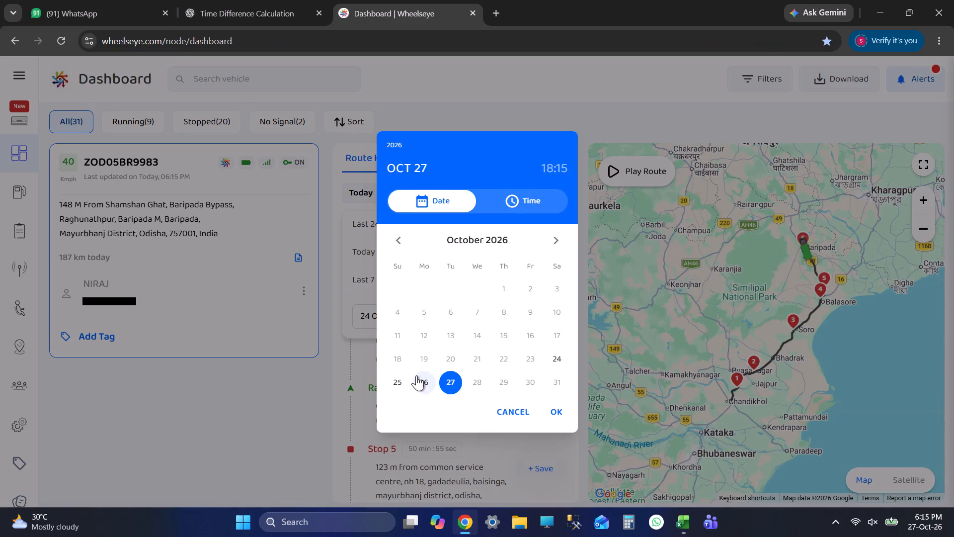
pyautogui.click(399, 379)
pyautogui.hotkey('alt', 'Tab')
pyautogui.hotkey('alt', 'Tab')
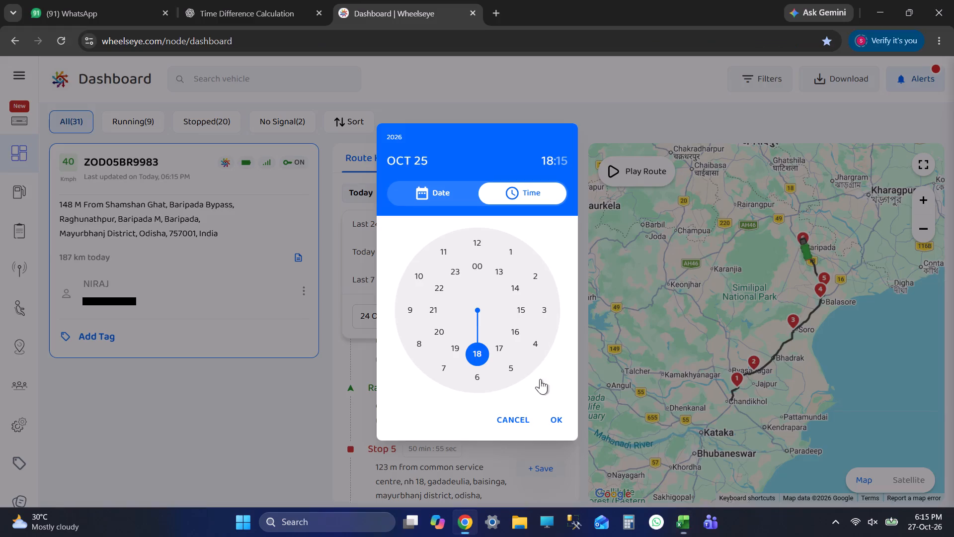
pyautogui.click(418, 344)
pyautogui.hotkey('alt', 'Tab')
pyautogui.hotkey('alt', 'Tab')
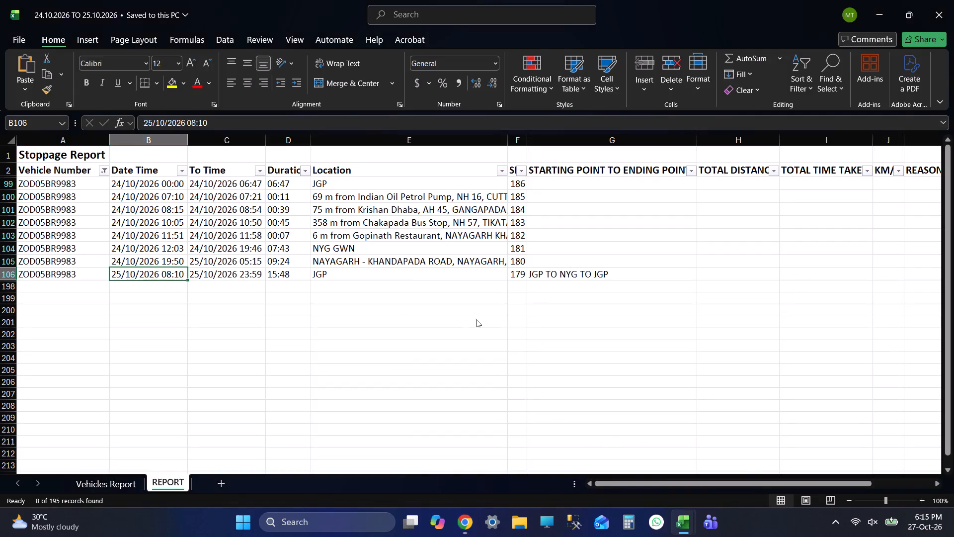
pyautogui.click(434, 271)
pyautogui.click(556, 417)
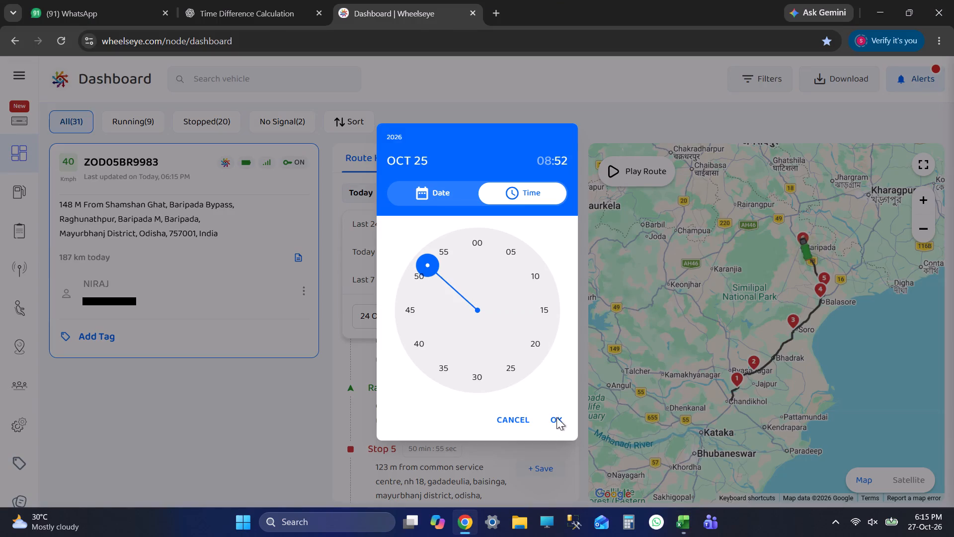
# Examine the trip's first stops up to Stop 4, including Stop 2 at Cuttack and Stop 3 at Gangapada, in the list and on the map.
pyautogui.click(456, 297)
pyautogui.scroll(-2, 484, 452)
pyautogui.scroll(1, 486, 459)
pyautogui.scroll(-11, 486, 459)
pyautogui.scroll(1, 529, 421)
pyautogui.scroll(-5, 528, 421)
pyautogui.scroll(1, 523, 437)
pyautogui.scroll(-1, 522, 440)
pyautogui.scroll(1, 522, 442)
pyautogui.scroll(-1, 521, 443)
pyautogui.click(479, 457)
pyautogui.scroll(-3, 459, 405)
pyautogui.click(453, 288)
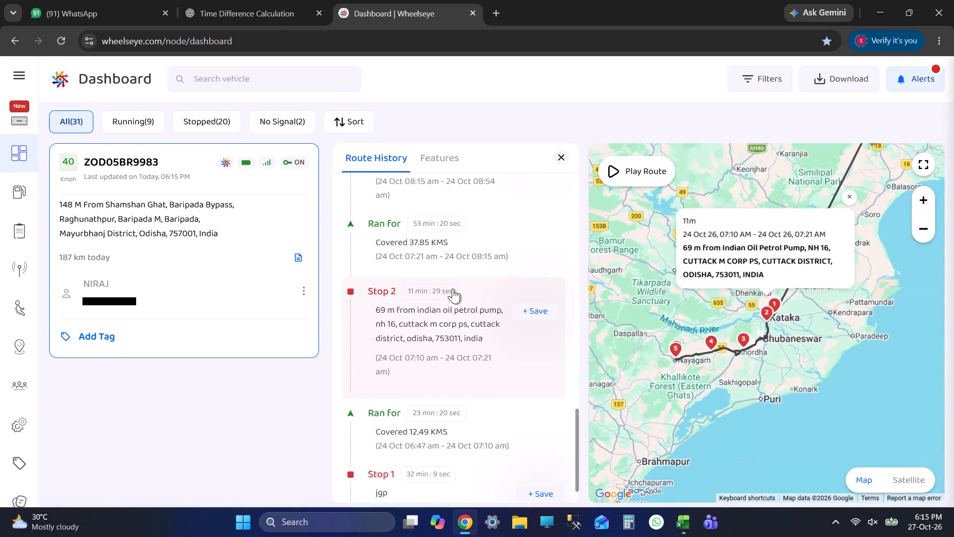
pyautogui.scroll(2, 453, 288)
pyautogui.click(455, 286)
pyautogui.scroll(4, 809, 306)
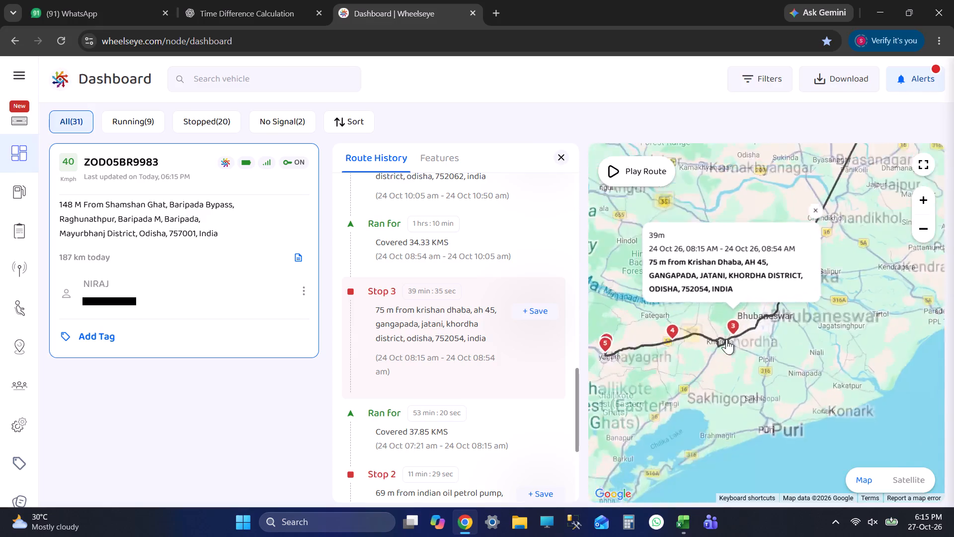
pyautogui.scroll(8, 726, 339)
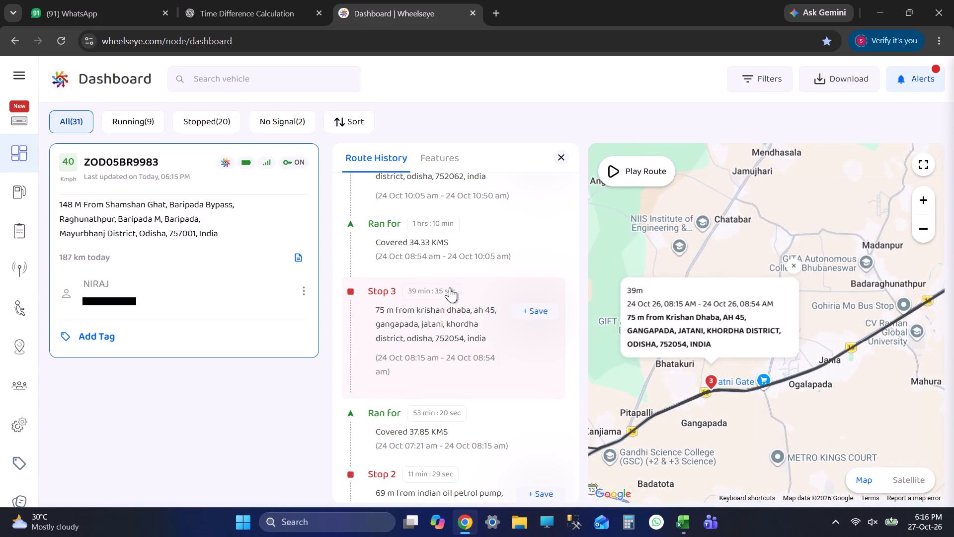
pyautogui.scroll(3, 450, 287)
pyautogui.click(450, 303)
pyautogui.click(412, 381)
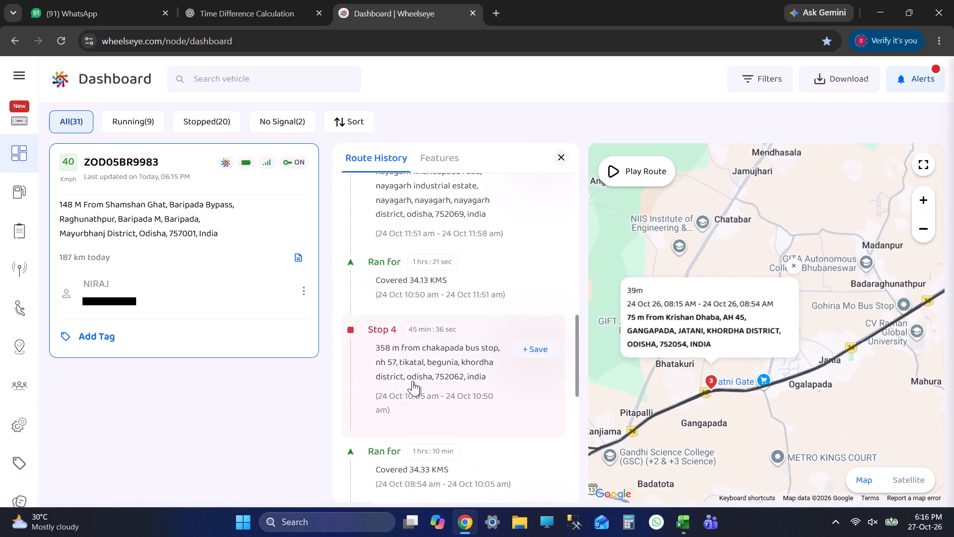
pyautogui.scroll(-9, 806, 320)
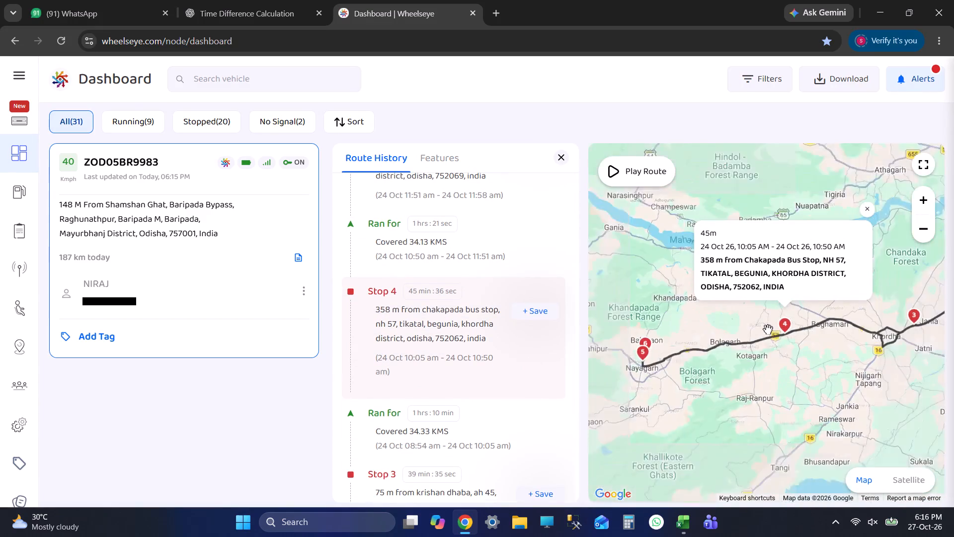
pyautogui.scroll(-1, 790, 335)
pyautogui.scroll(3, 418, 320)
# Examine the stops around Nayagarh, including Stop 6 at NYG GWN and Stop 7 on Nayagarh-Khandapada Road, in the list and on the map.
pyautogui.click(418, 320)
pyautogui.scroll(3, 418, 320)
pyautogui.click(420, 345)
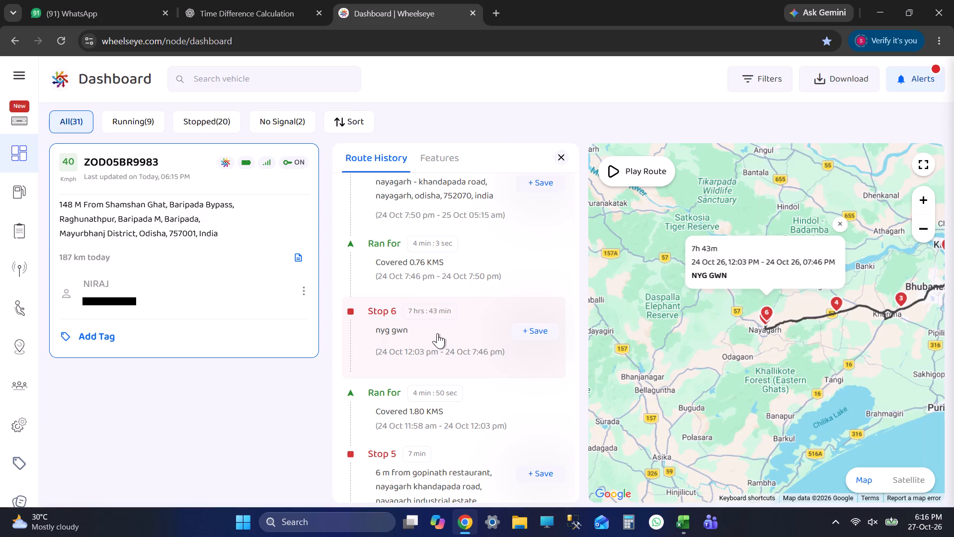
pyautogui.scroll(2, 809, 337)
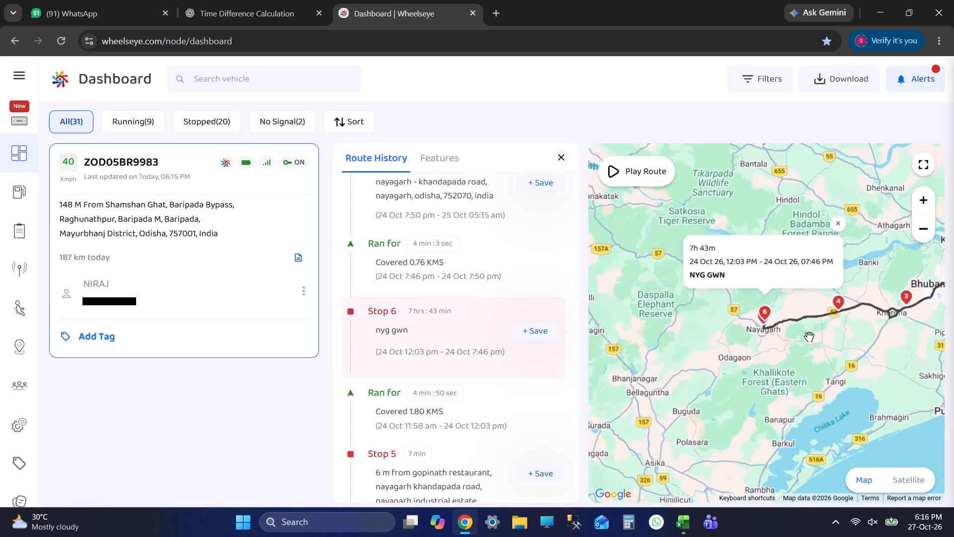
pyautogui.scroll(2, 809, 337)
pyautogui.scroll(1, 713, 317)
pyautogui.moveTo(711, 317); pyautogui.dragTo(839, 358)
pyautogui.moveTo(747, 295); pyautogui.dragTo(800, 315)
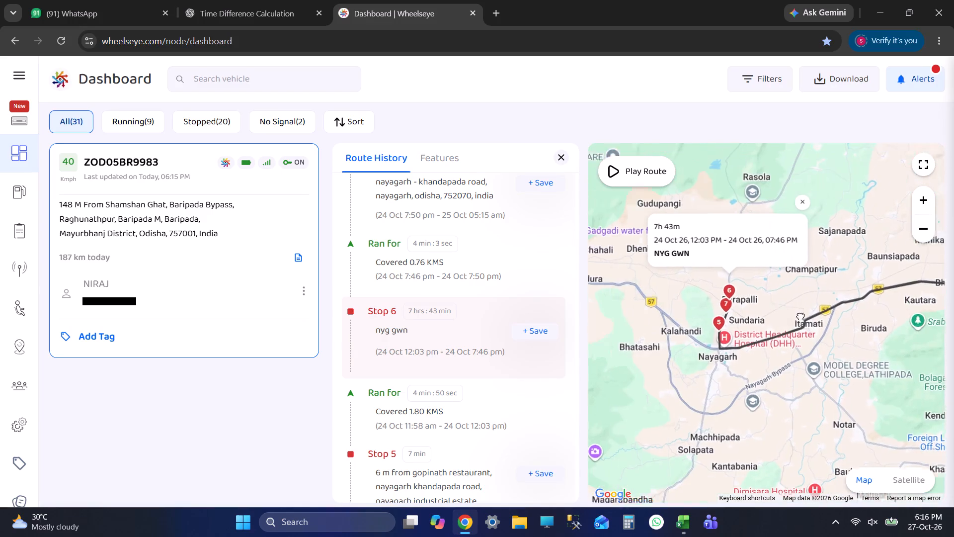
pyautogui.moveTo(800, 315); pyautogui.dragTo(816, 326)
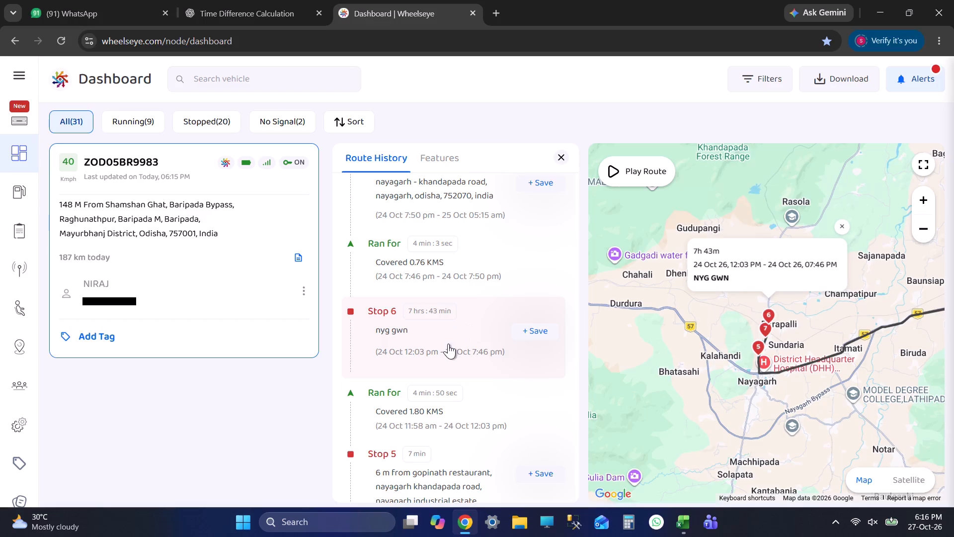
pyautogui.scroll(3, 769, 329)
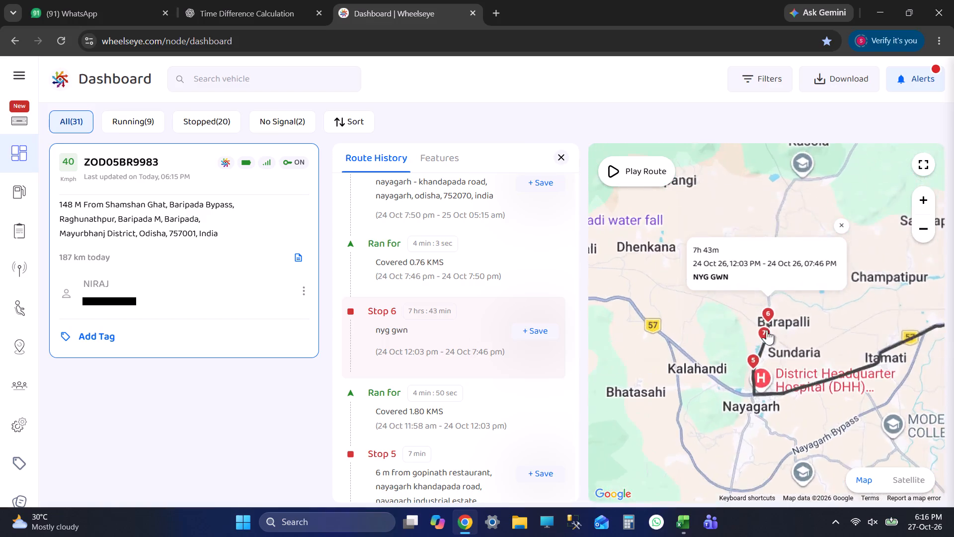
pyautogui.scroll(-3, 769, 337)
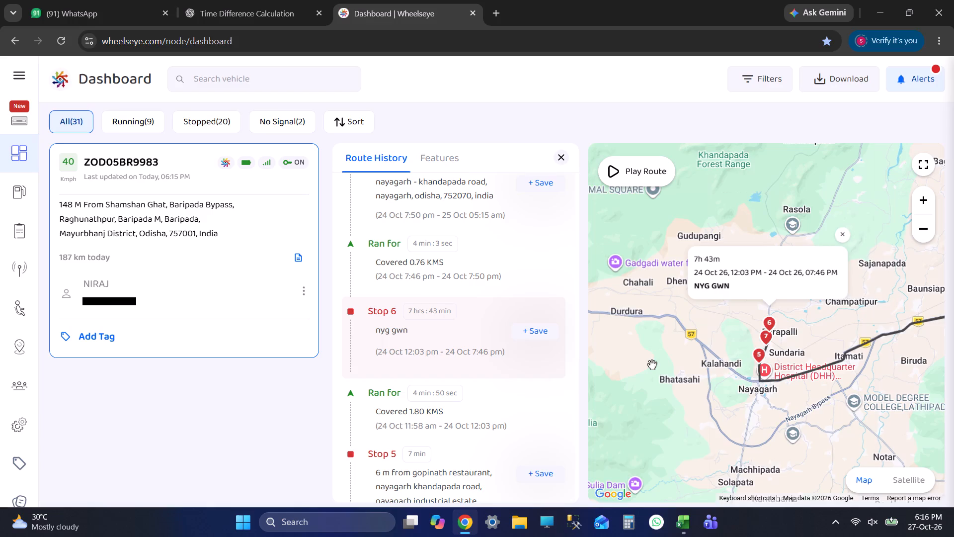
pyautogui.scroll(1, 458, 314)
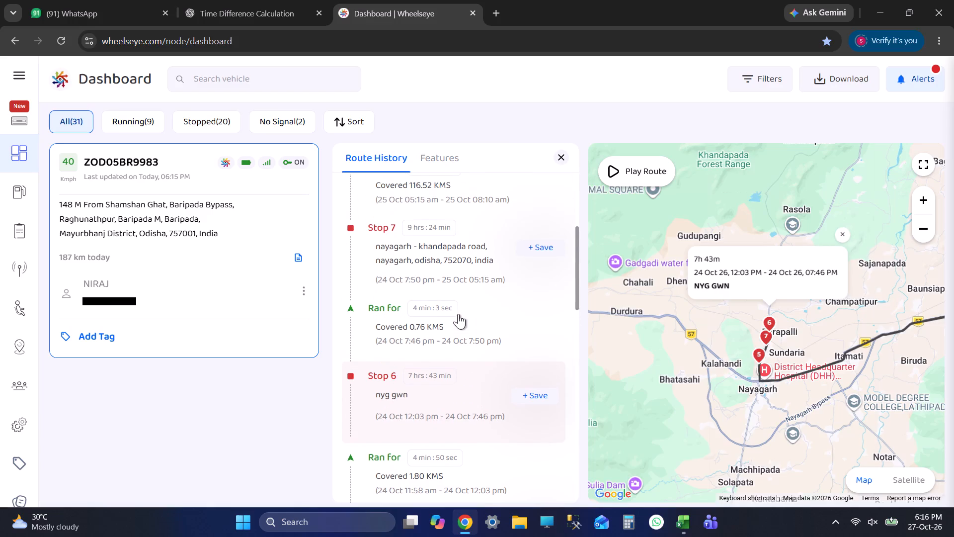
pyautogui.click(453, 256)
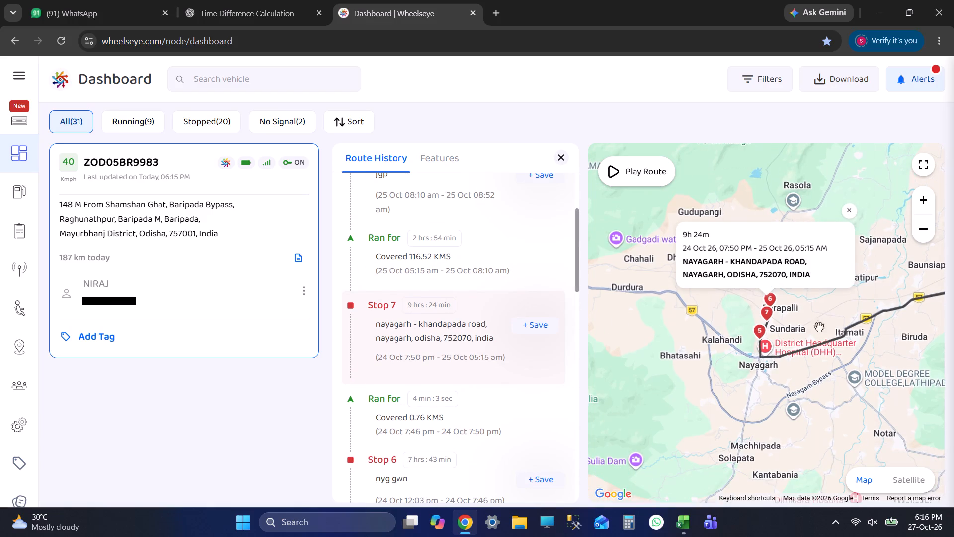
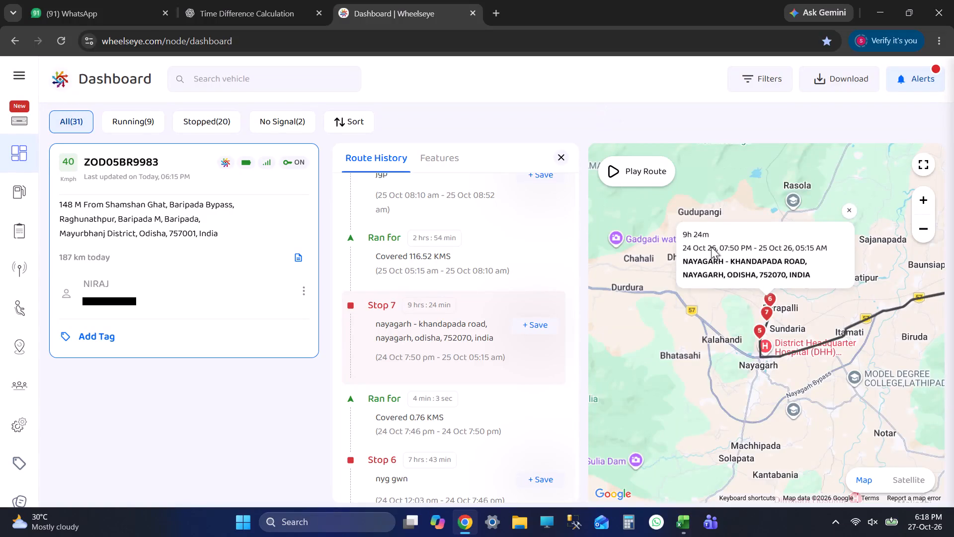
# Examine Stop 6 at NYG GWN, Stop 7 on Nayagarh-Khandapada Road and Stop 8 at JGP in the list and on the map.
pyautogui.scroll(4, 794, 319)
pyautogui.scroll(4, 750, 315)
pyautogui.scroll(3, 717, 345)
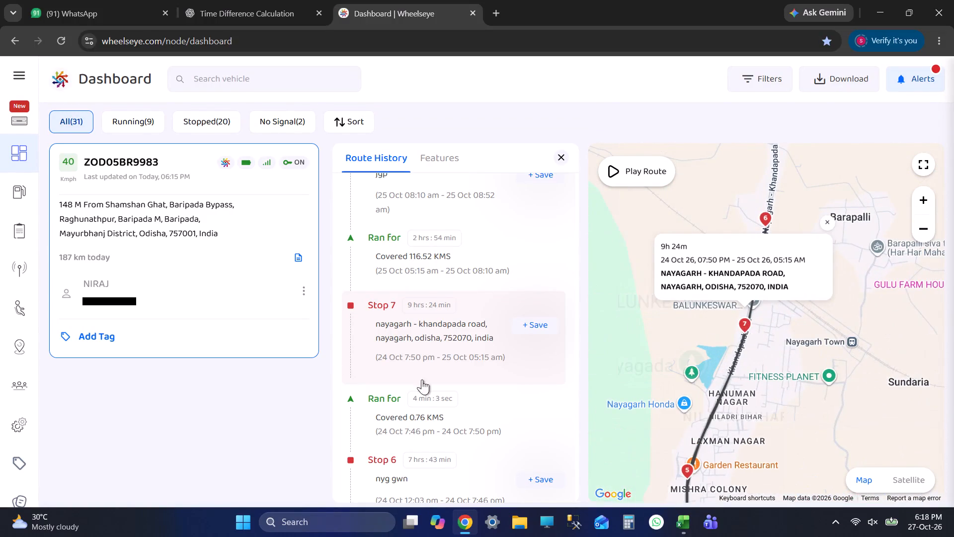
pyautogui.scroll(-2, 410, 392)
pyautogui.click(436, 379)
pyautogui.scroll(1, 478, 364)
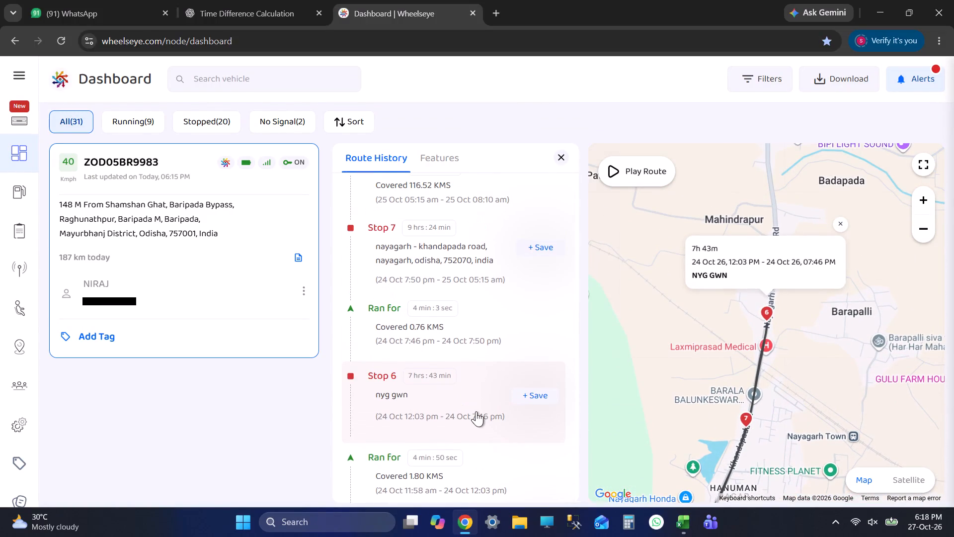
pyautogui.click(456, 259)
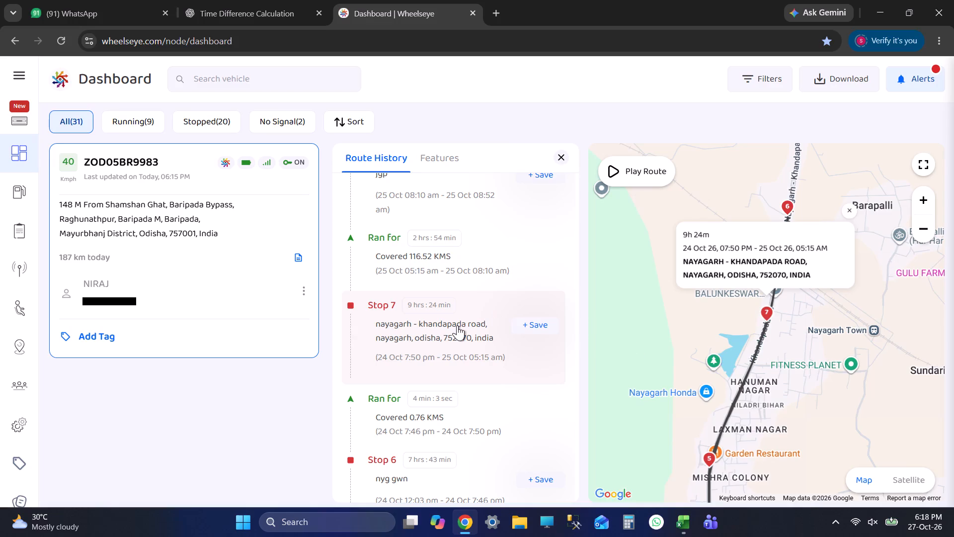
pyautogui.scroll(1, 457, 325)
pyautogui.click(469, 242)
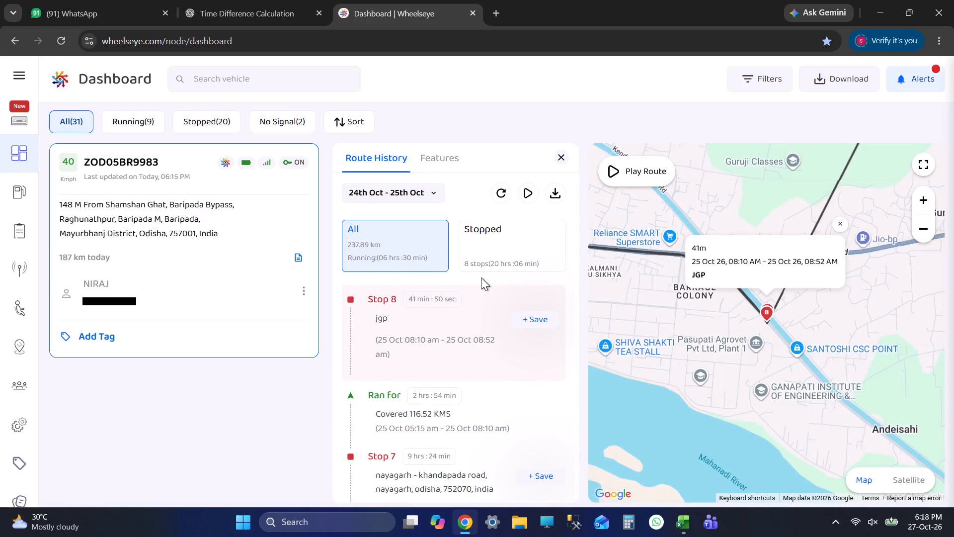
pyautogui.scroll(-1, 451, 368)
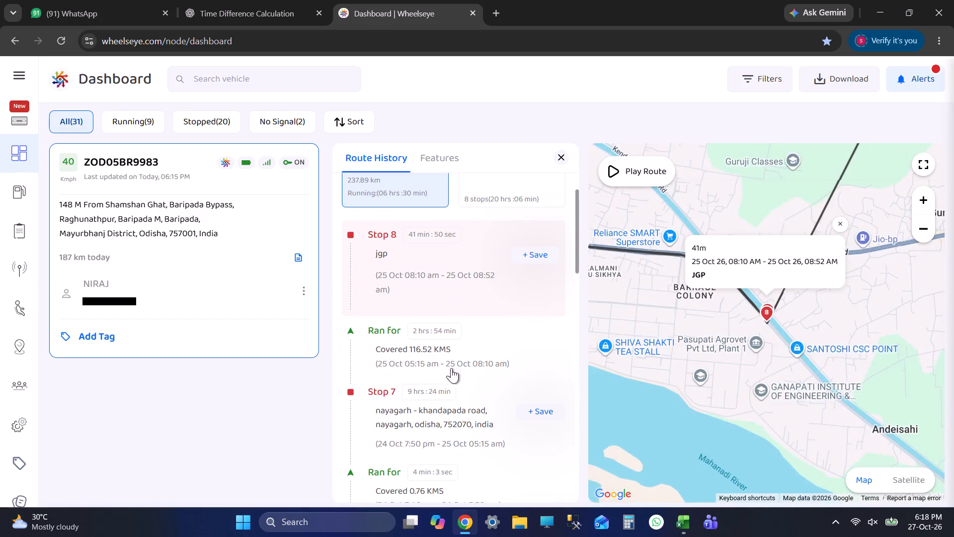
# Enter 239 KM as the JGP–NYG–JGP trip's total distance in H106 of the stoppage report and save the workbook.
pyautogui.hotkey('alt', 'Tab')
pyautogui.press('Tab')
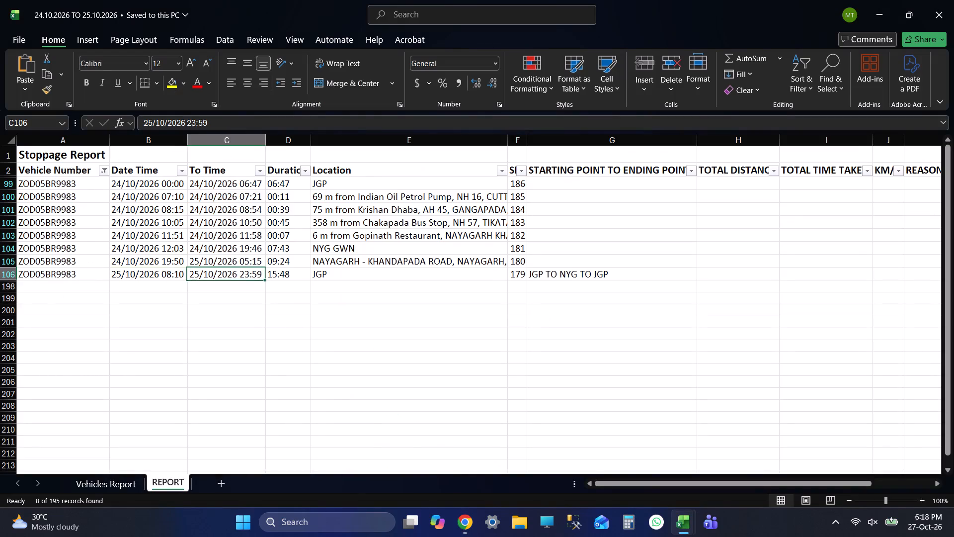
pyautogui.press('Tab')
pyautogui.press('Tab')
pyautogui.press('Tab')
pyautogui.press('Tab')
pyautogui.press('Tab')
pyautogui.hotkey('alt', 'Tab')
pyautogui.scroll(5, 444, 335)
pyautogui.hotkey('alt', 'Tab')
pyautogui.hotkey('alt', 'Tab')
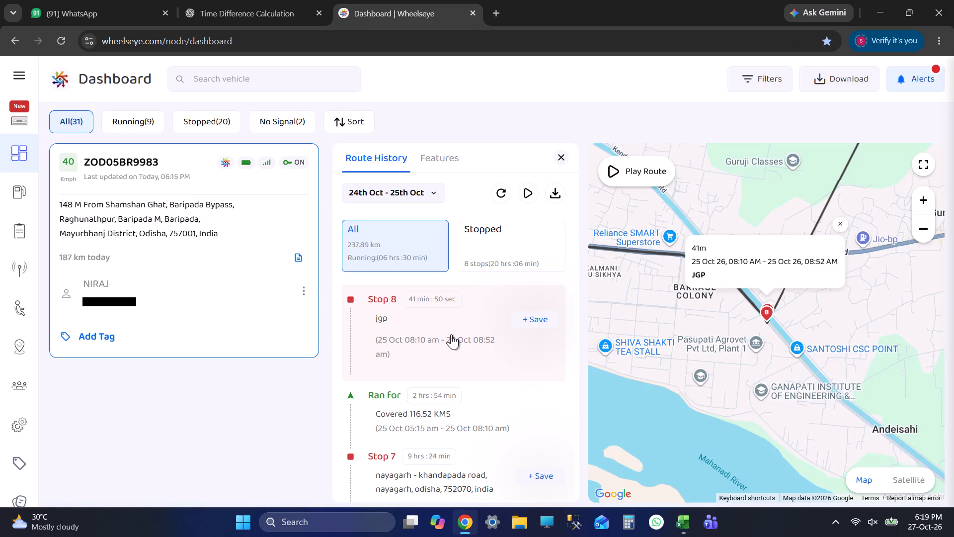
pyautogui.hotkey('alt', 'Tab')
pyautogui.write('239 KM')
pyautogui.press('Tab')
pyautogui.hotkey('ctrl', 's')
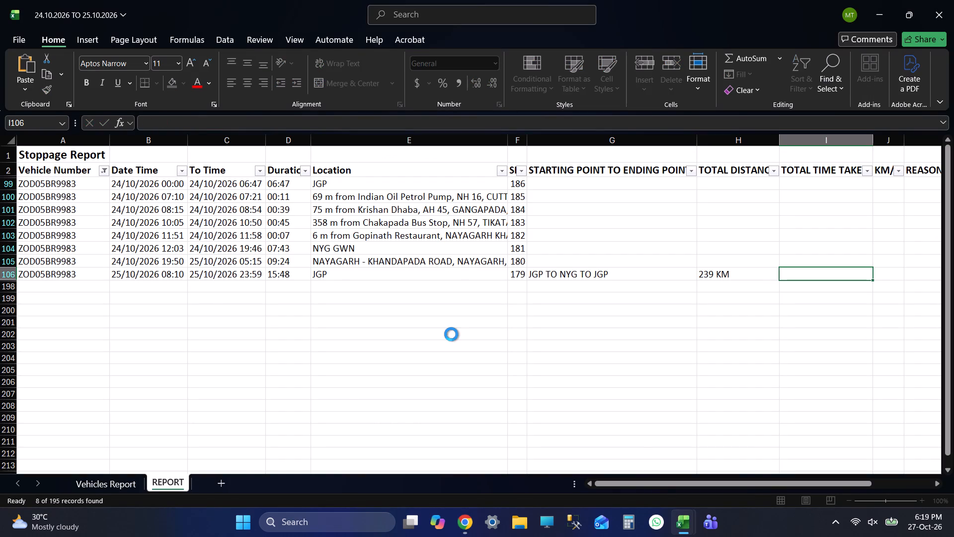
pyautogui.hotkey('ctrl', 's')
pyautogui.hotkey('ctrl', 's')
pyautogui.hotkey('ctrl', 's')
pyautogui.hotkey('ctrl', 's')
pyautogui.hotkey('ctrl', 's')
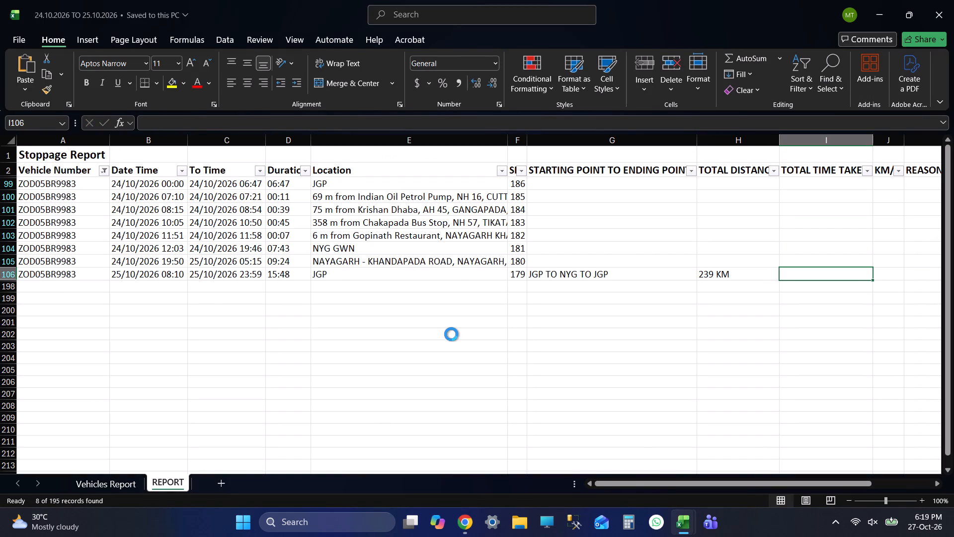
pyautogui.hotkey('ctrl', 's')
pyautogui.hotkey('ctrl', 's')
pyautogui.hotkey('ctrl', 's')
pyautogui.hotkey('ctrl', 's')
pyautogui.hotkey('ctrl', 's')
pyautogui.hotkey('ctrl', 's')
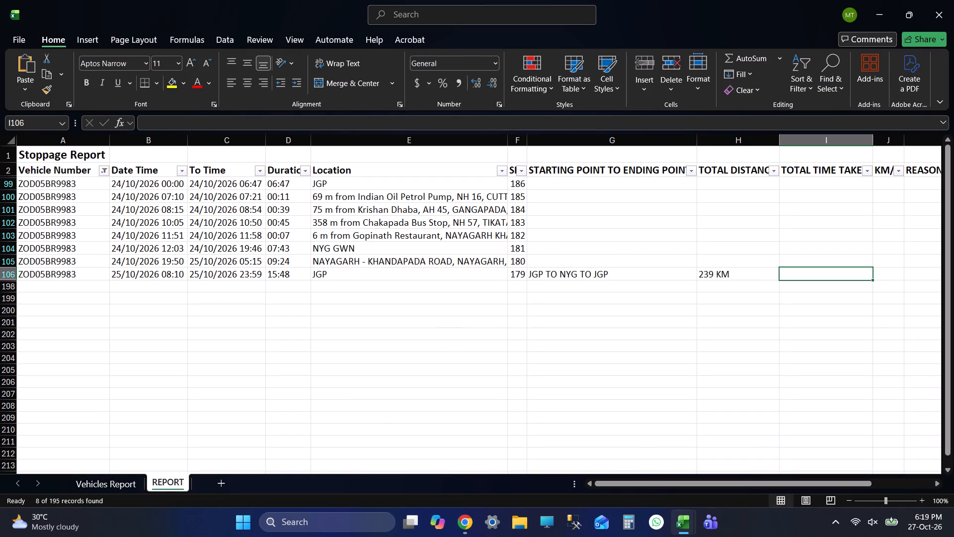
pyautogui.hotkey('ctrl', 's')
pyautogui.hotkey('ctrl', 's')
pyautogui.hotkey('alt', 'Tab')
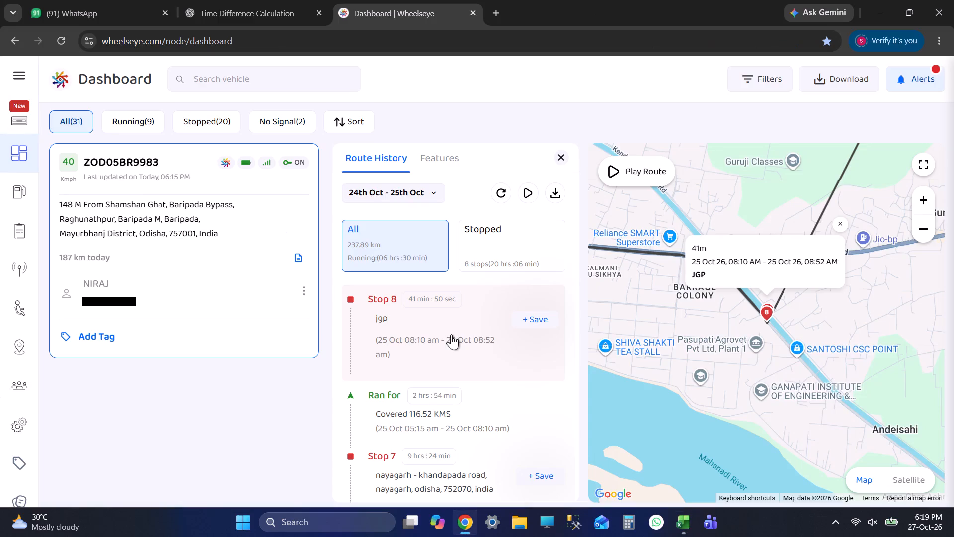
pyautogui.hotkey('alt', 'Tab')
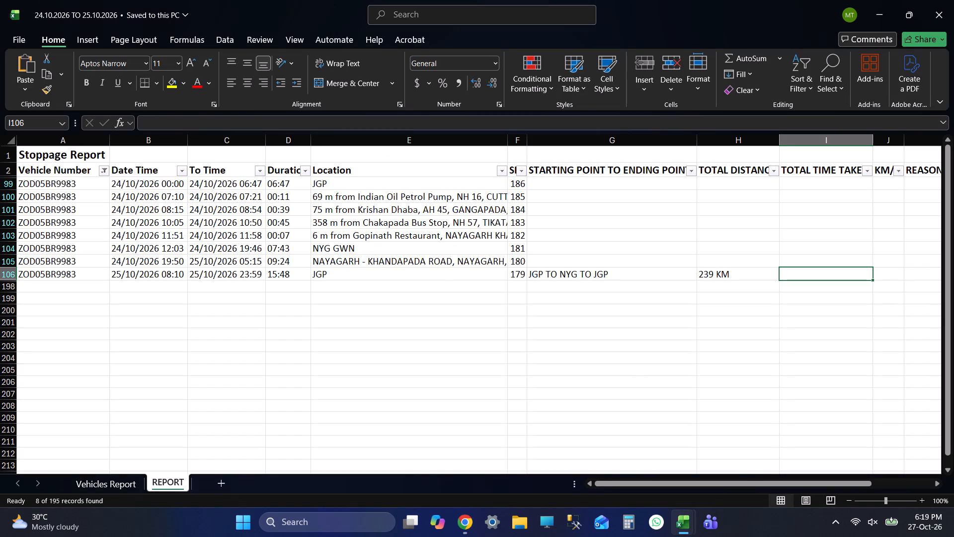
pyautogui.hotkey('ctrl', 's')
pyautogui.click(375, 177)
pyautogui.hotkey('shift', 'Tab')
pyautogui.hotkey('shift', 'Tab')
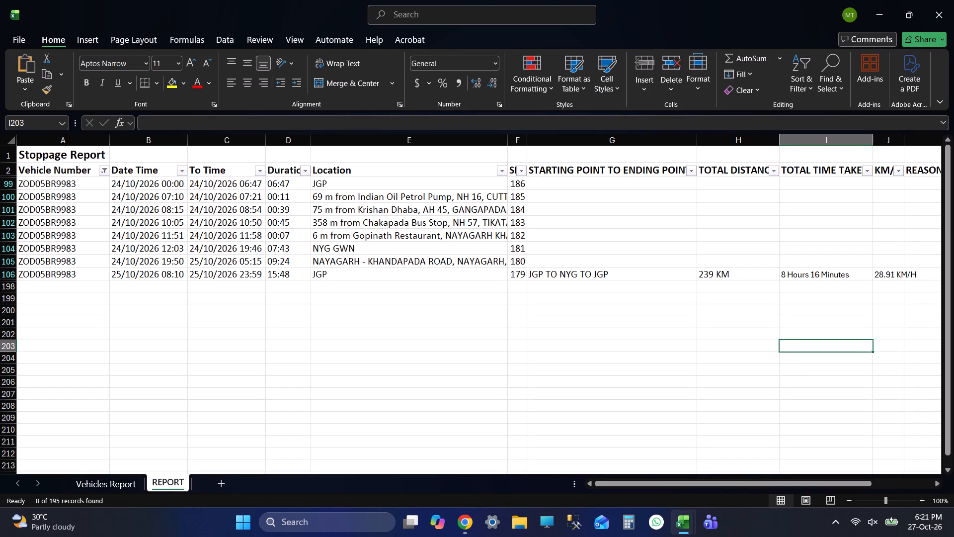
pyautogui.hotkey('ctrl', 's')
pyautogui.hotkey('ctrl', 's')
pyautogui.hotkey('ctrl', 's')
pyautogui.hotkey('ctrl', 's')
pyautogui.hotkey('alt', 'Tab')
pyautogui.hotkey('alt', 'Tab')
pyautogui.hotkey('alt', 'Tab')
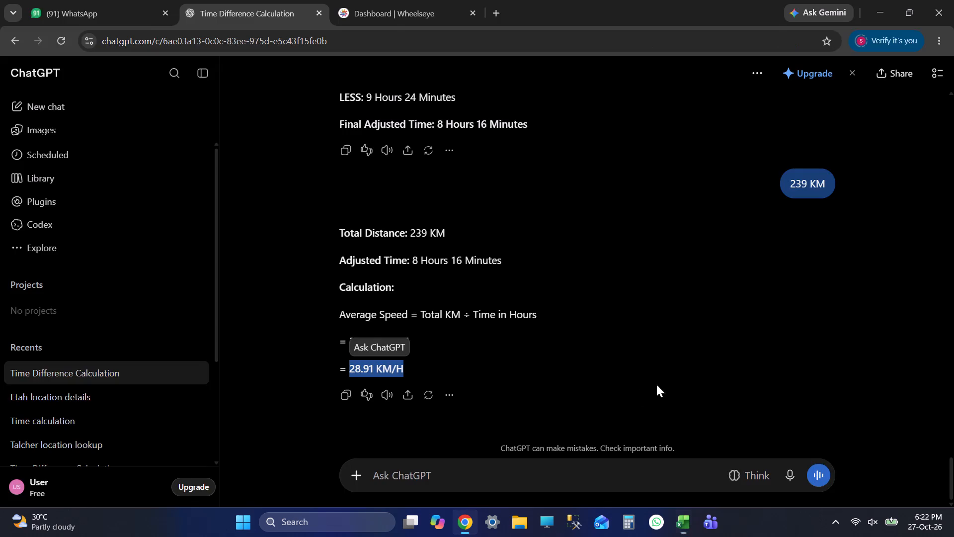
pyautogui.hotkey('alt', 'Tab')
pyautogui.hotkey('ctrl', 's')
pyautogui.hotkey('ctrl', 's')
pyautogui.hotkey('ctrl', 's')
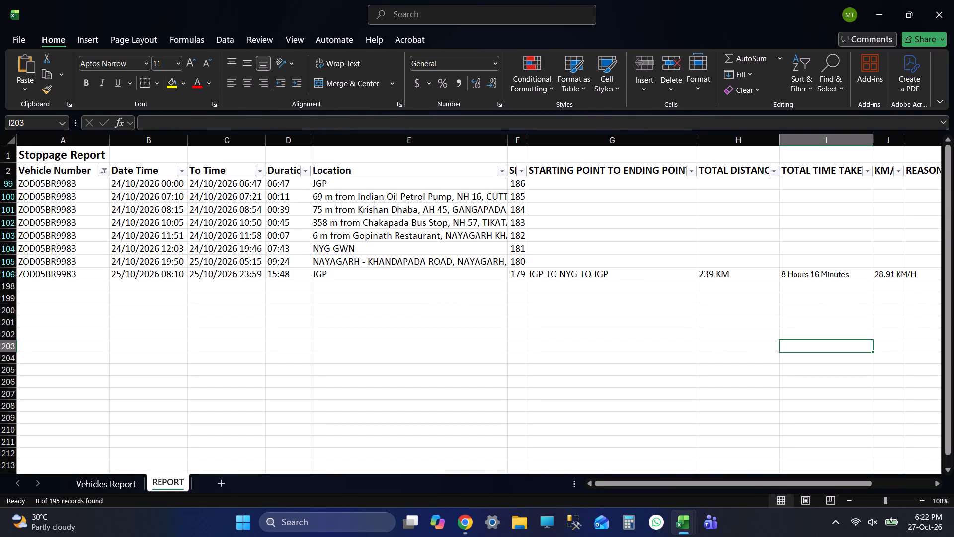
# Go back along row 106 from the speed cell to the vehicle number in A106 and save the workbook again.
pyautogui.click(901, 276)
pyautogui.press('Tab')
pyautogui.hotkey('shift', 'Tab')
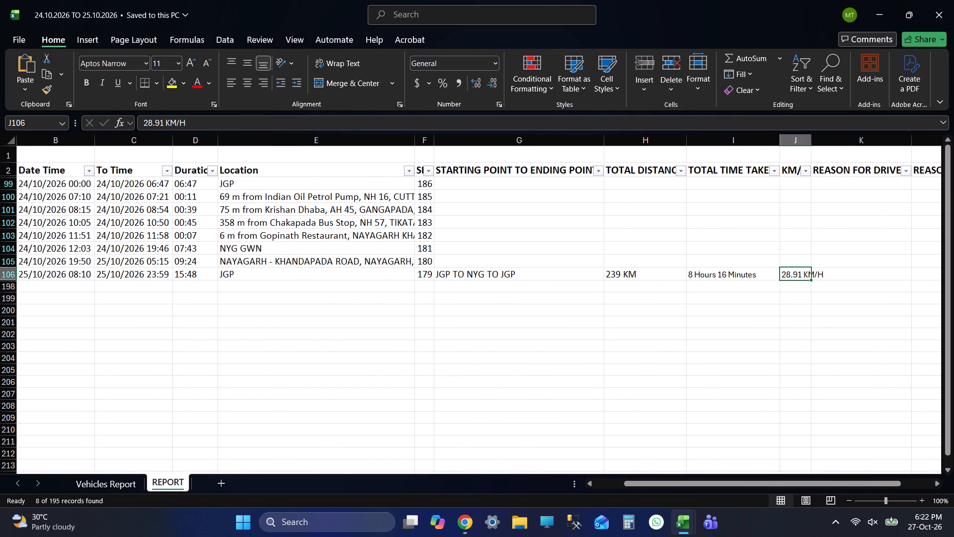
pyautogui.press('Tab')
pyautogui.hotkey('shift', 'Tab')
pyautogui.hotkey('shift', 'Tab')
pyautogui.hotkey('shift', 'Tab')
pyautogui.hotkey('shift', 'Tab')
pyautogui.hotkey('shift', 'Tab')
pyautogui.hotkey('shift', 'Tab')
pyautogui.hotkey('shift', 'Tab')
pyautogui.hotkey('shift', 'Tab')
pyautogui.hotkey('shift', 'Tab')
pyautogui.hotkey('shift', 'Tab')
pyautogui.hotkey('shift', 'Tab')
pyautogui.hotkey('shift', 'Tab')
pyautogui.hotkey('shift', 'Tab')
pyautogui.hotkey('shift', 'Tab')
pyautogui.hotkey('shift', 'Tab')
pyautogui.hotkey('shift', 'Tab')
pyautogui.hotkey('shift', 'Tab')
pyautogui.hotkey('shift', 'Tab')
pyautogui.hotkey('shift', 'Tab')
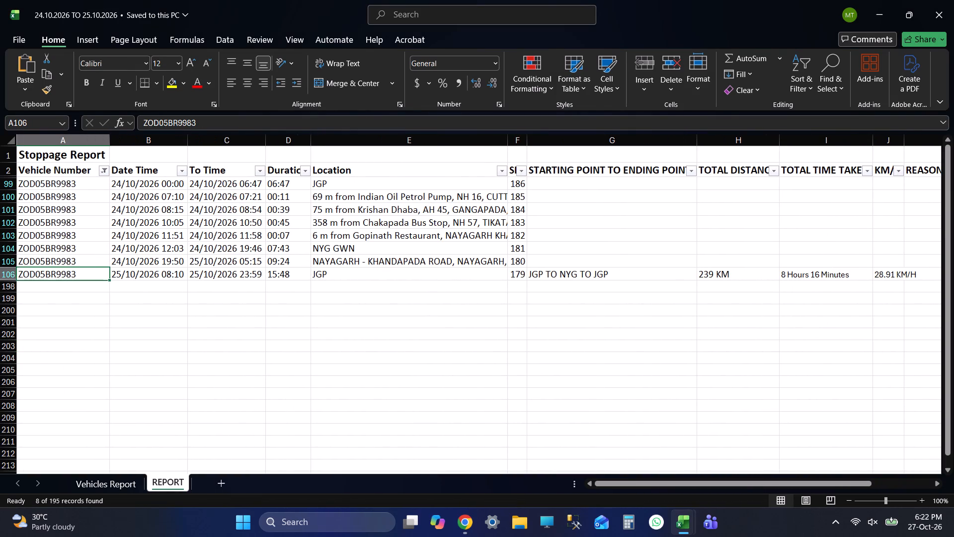
pyautogui.hotkey('ctrl', 's')
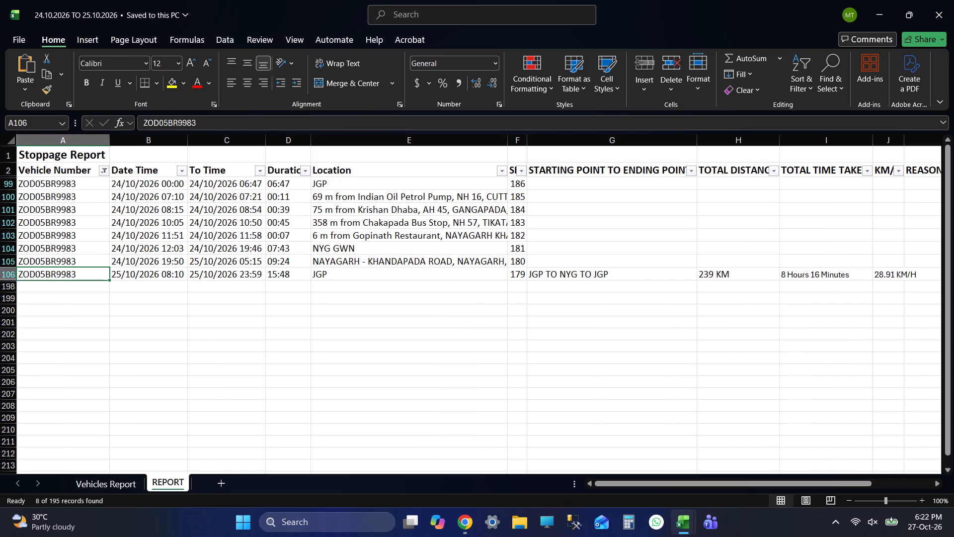
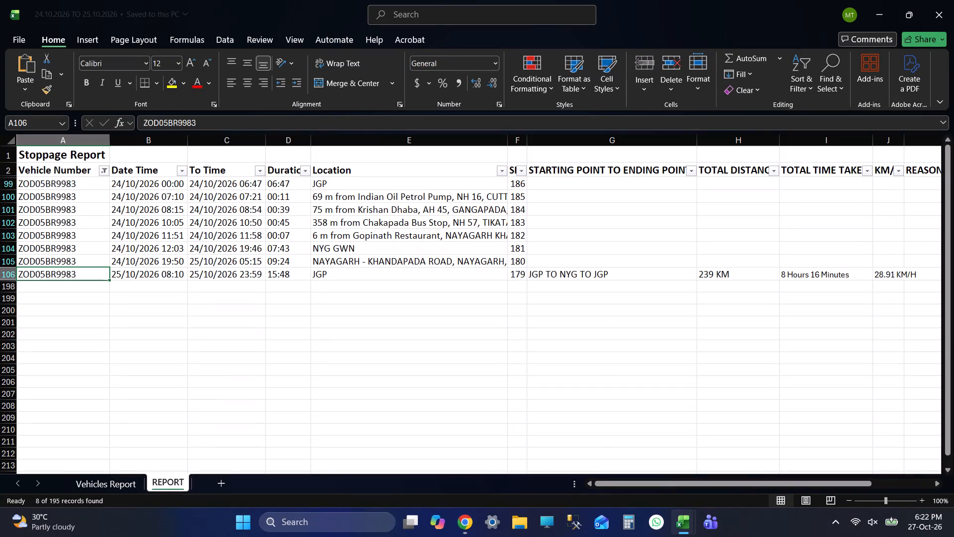
# Check the trip entries along row 106 up to the speed cell against ChatGPT's average speed calculation.
pyautogui.press('Tab')
pyautogui.press('Tab')
pyautogui.press('Tab')
pyautogui.press('Tab')
pyautogui.press('Tab')
pyautogui.press('Tab')
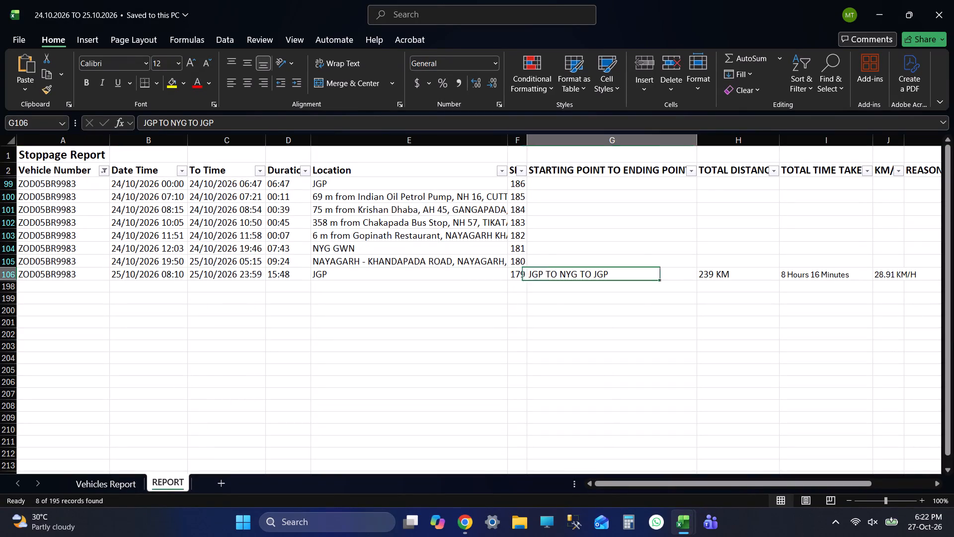
pyautogui.press('Tab')
pyautogui.press('Tab')
pyautogui.press('Tab')
pyautogui.press('Tab')
pyautogui.hotkey('alt', 'Tab')
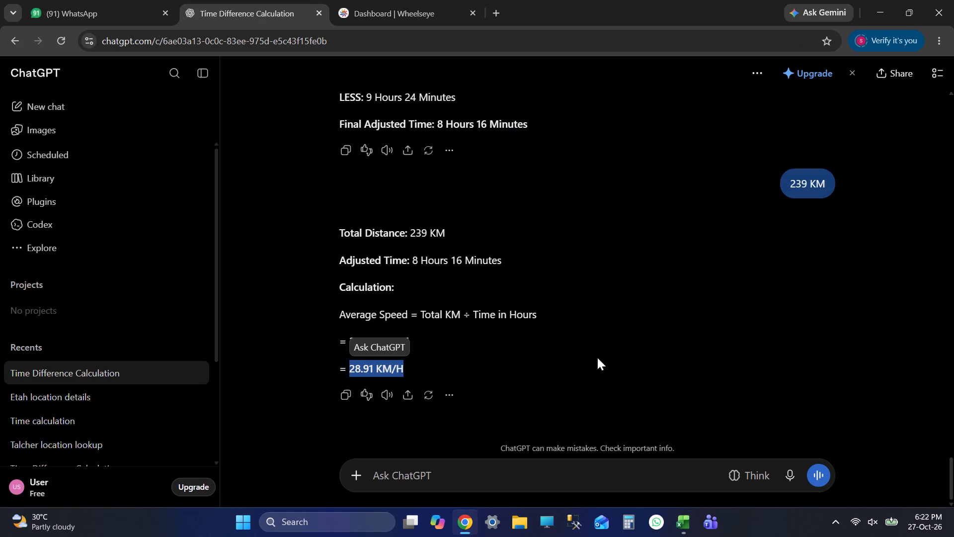
pyautogui.hotkey('alt', 'Tab')
pyautogui.hotkey('shift', 'Tab')
pyautogui.hotkey('alt', 'Tab')
pyautogui.hotkey('alt', 'Tab')
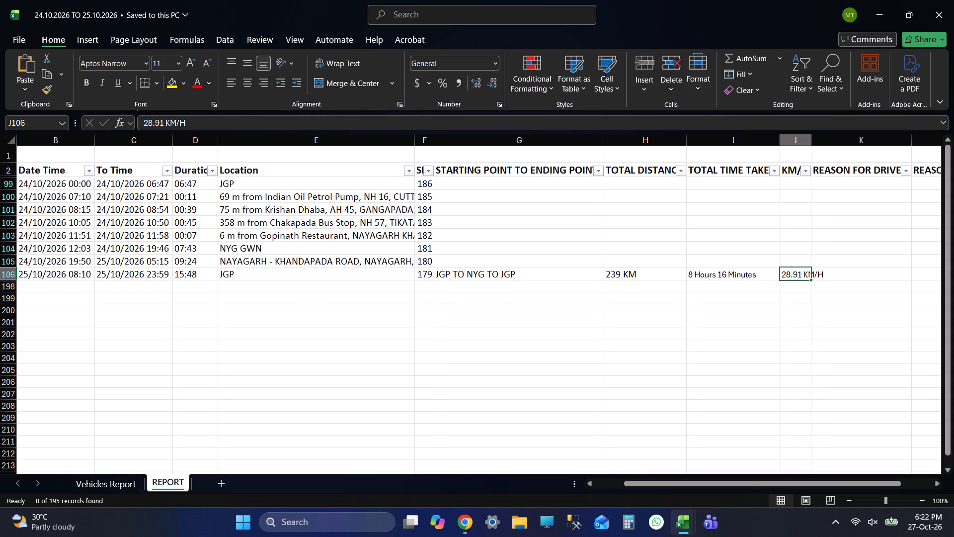
pyautogui.hotkey('ctrl', 's')
pyautogui.hotkey('ctrl', 's')
pyautogui.hotkey('ctrl', 's')
pyautogui.hotkey('ctrl', 's')
pyautogui.hotkey('ctrl', 's')
# Go back along row 106 from the speed cell to the vehicle number column.
pyautogui.hotkey('shift', 'Tab')
pyautogui.hotkey('shift', 'Tab')
pyautogui.hotkey('shift', 'Tab')
pyautogui.hotkey('shift', 'Tab')
pyautogui.hotkey('shift', 'Tab')
pyautogui.hotkey('shift', 'Tab')
pyautogui.hotkey('shift', 'Tab')
pyautogui.hotkey('shift', 'Tab')
pyautogui.hotkey('shift', 'Tab')
pyautogui.hotkey('shift', 'Tab')
pyautogui.hotkey('shift', 'Tab')
pyautogui.hotkey('shift', 'Tab')
pyautogui.hotkey('shift', 'Tab')
pyautogui.hotkey('shift', 'Tab')
pyautogui.hotkey('shift', 'Tab')
pyautogui.hotkey('shift', 'Tab')
pyautogui.hotkey('shift', 'Tab')
pyautogui.hotkey('shift', 'Tab')
pyautogui.hotkey('shift', 'Tab')
pyautogui.hotkey('shift', 'Tab')
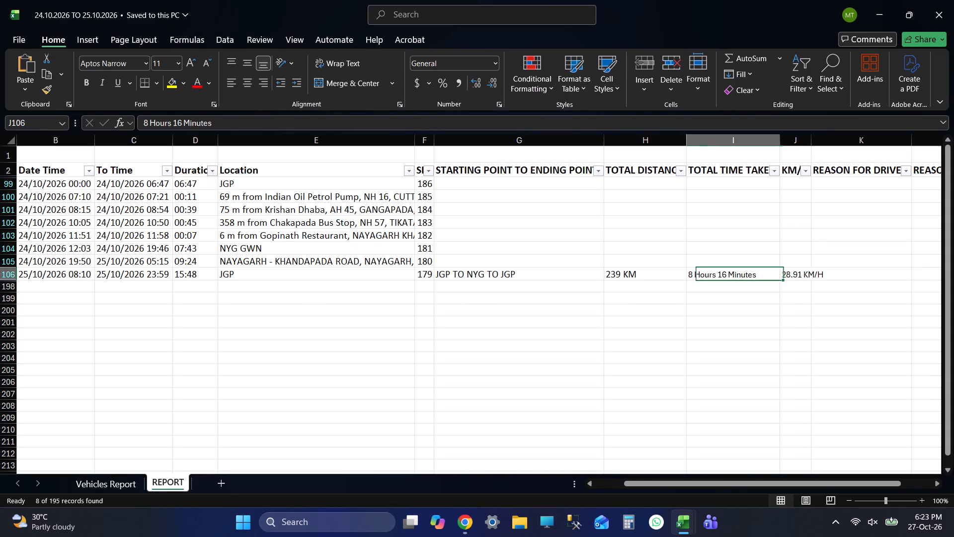
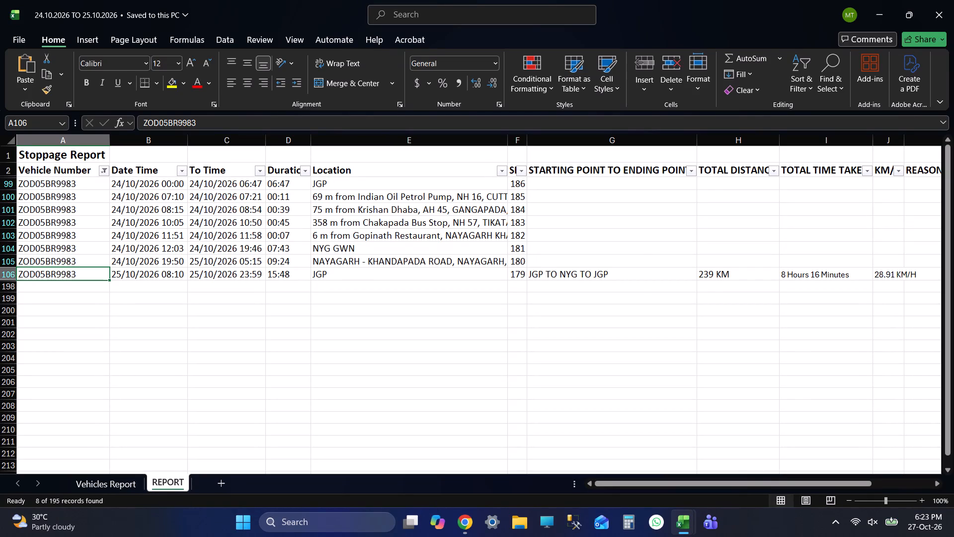
# Save the 24.10.2026 TO 25.10.2026 stoppage report workbook.
pyautogui.hotkey('ctrl', 's')
pyautogui.hotkey('ctrl', 's')
pyautogui.hotkey('ctrl', 's')
pyautogui.hotkey('ctrl', 's')
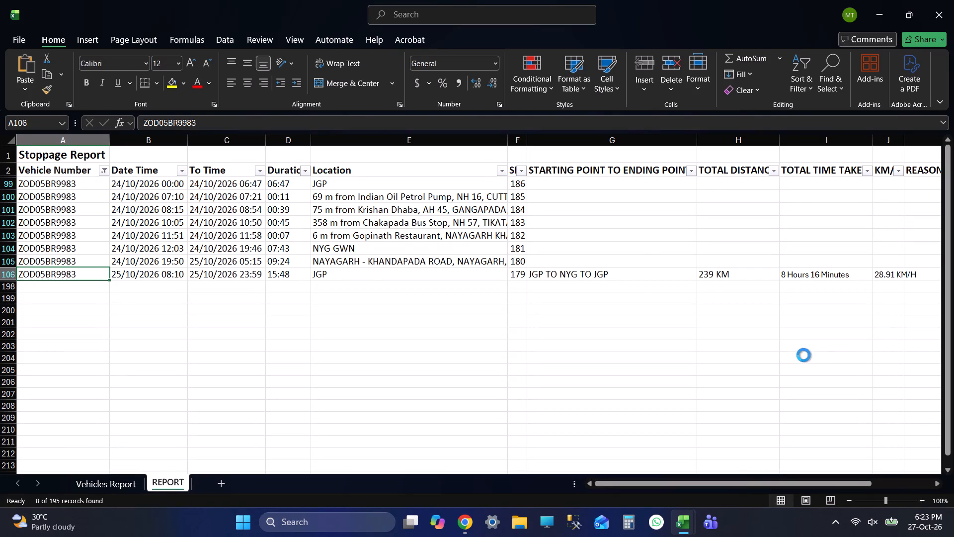
pyautogui.hotkey('ctrl', 's')
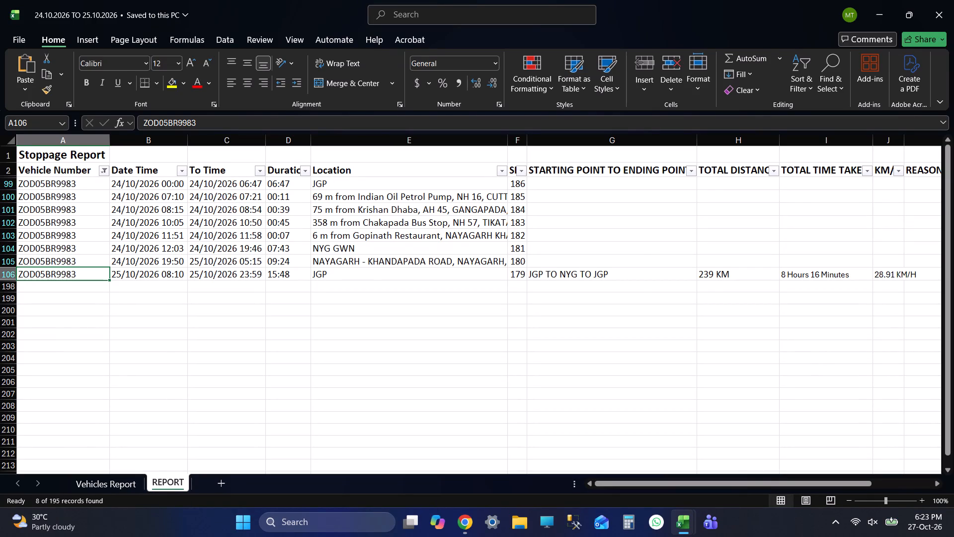
pyautogui.click(106, 171)
pyautogui.moveTo(155, 355); pyautogui.dragTo(143, 409)
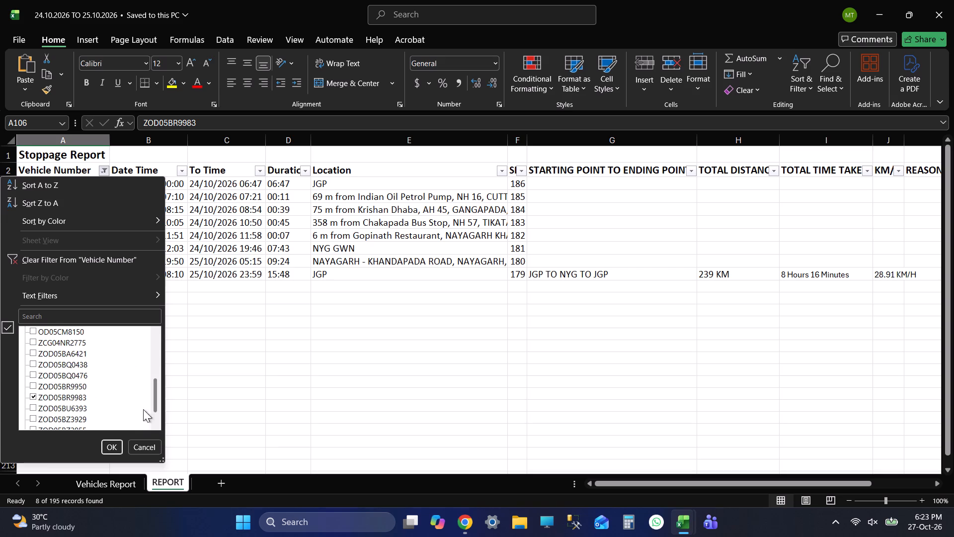
pyautogui.moveTo(143, 409); pyautogui.dragTo(142, 425)
pyautogui.click(61, 371)
pyautogui.click(78, 386)
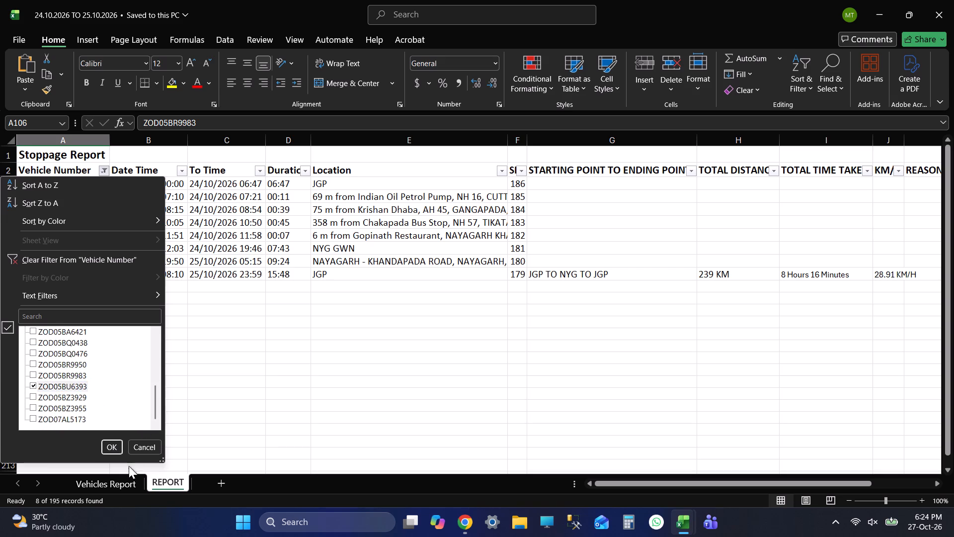
pyautogui.click(103, 447)
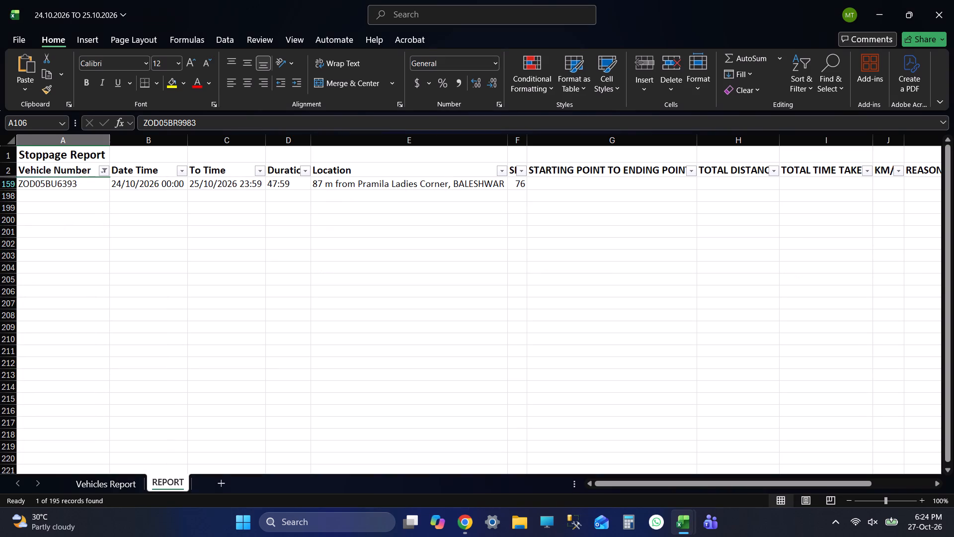
pyautogui.click(100, 175)
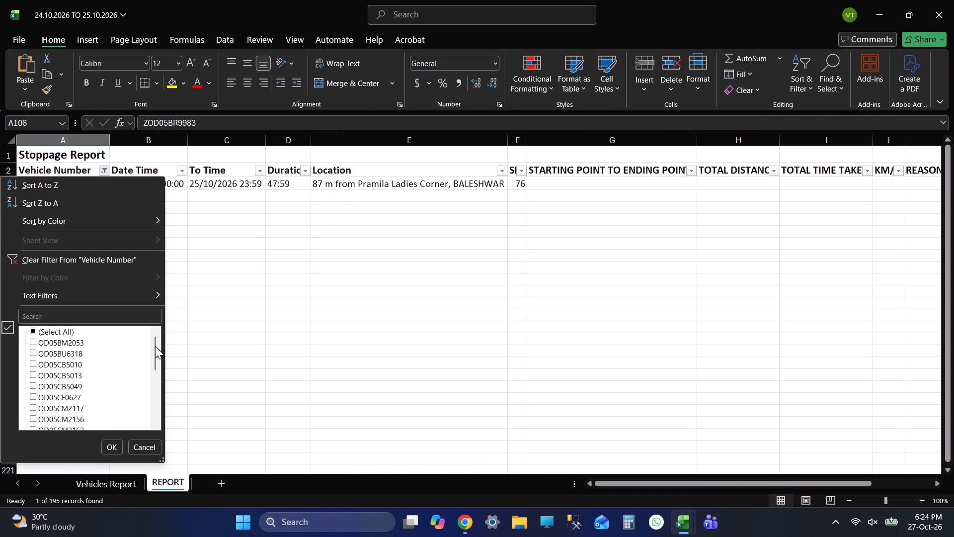
pyautogui.moveTo(155, 346); pyautogui.dragTo(156, 413)
pyautogui.click(62, 383)
pyautogui.click(78, 394)
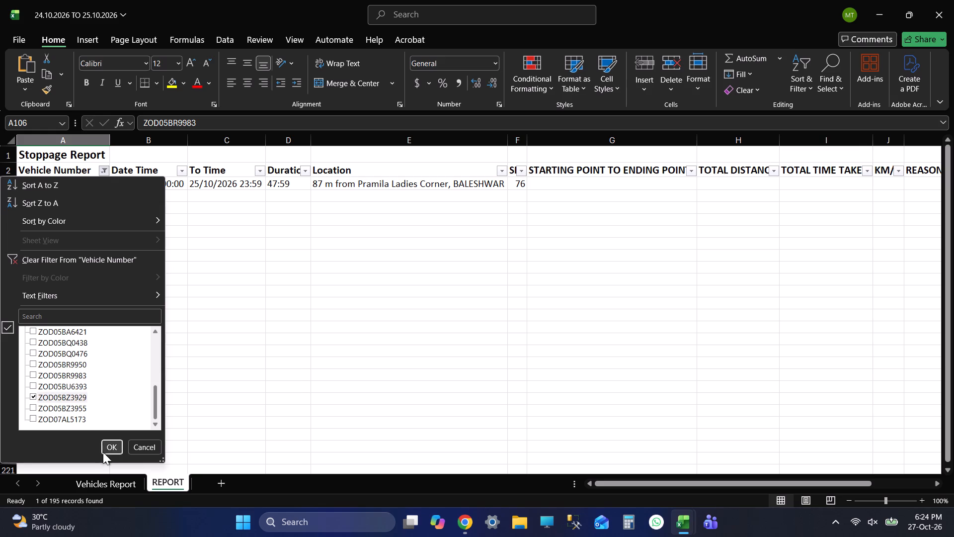
pyautogui.click(110, 448)
pyautogui.click(260, 267)
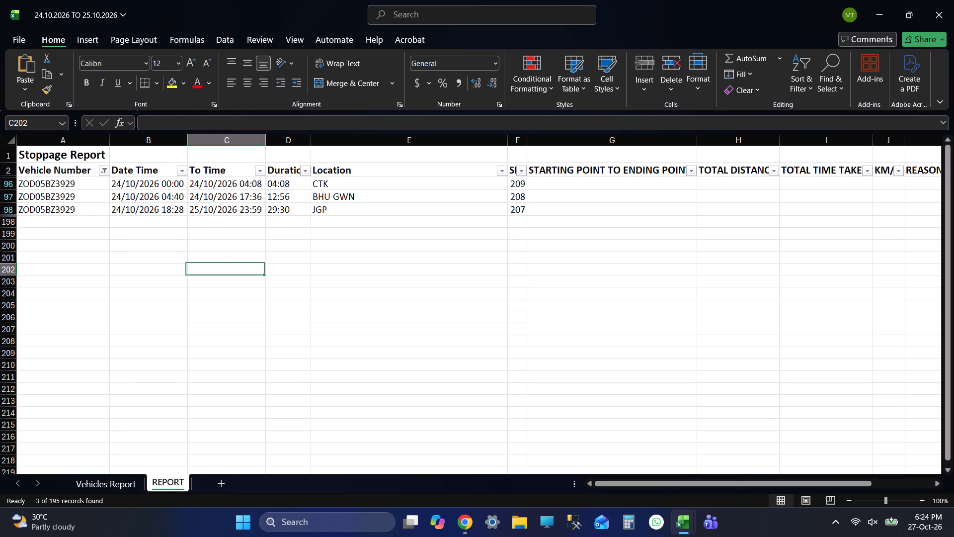
pyautogui.click(325, 186)
pyautogui.click(344, 194)
pyautogui.hotkey('shift', 'Tab')
pyautogui.hotkey('shift', 'Tab')
pyautogui.hotkey('shift', 'Tab')
pyautogui.hotkey('shift', 'Tab')
pyautogui.hotkey('shift', 'Tab')
pyautogui.hotkey('shift', 'Tab')
pyautogui.hotkey('shift', 'Tab')
pyautogui.hotkey('shift', 'Tab')
pyautogui.hotkey('shift', 'Tab')
pyautogui.hotkey('shift', 'Tab')
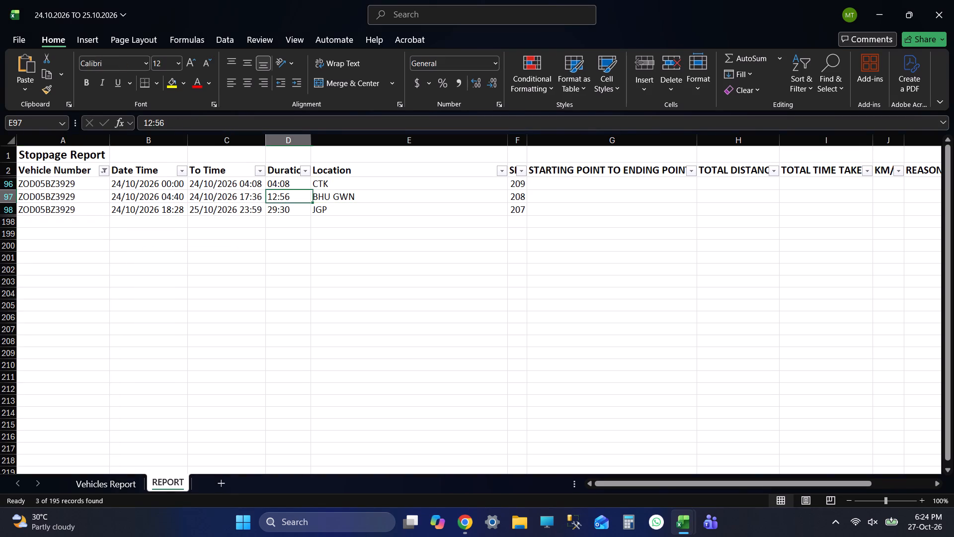
pyautogui.hotkey('ctrl', 'c')
pyautogui.hotkey('alt', 'Tab')
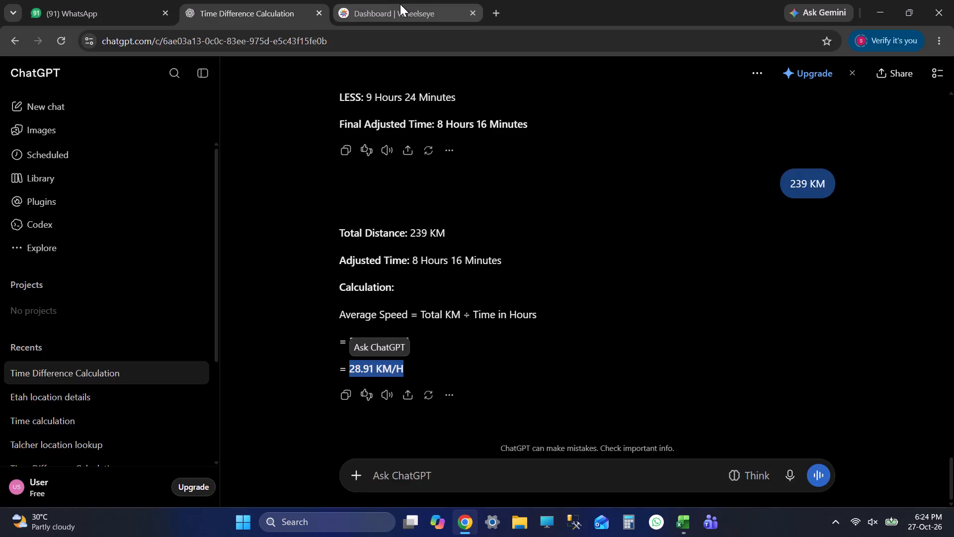
pyautogui.click(400, 4)
pyautogui.click(195, 91)
pyautogui.hotkey('ctrl', 'v')
pyautogui.press('Return')
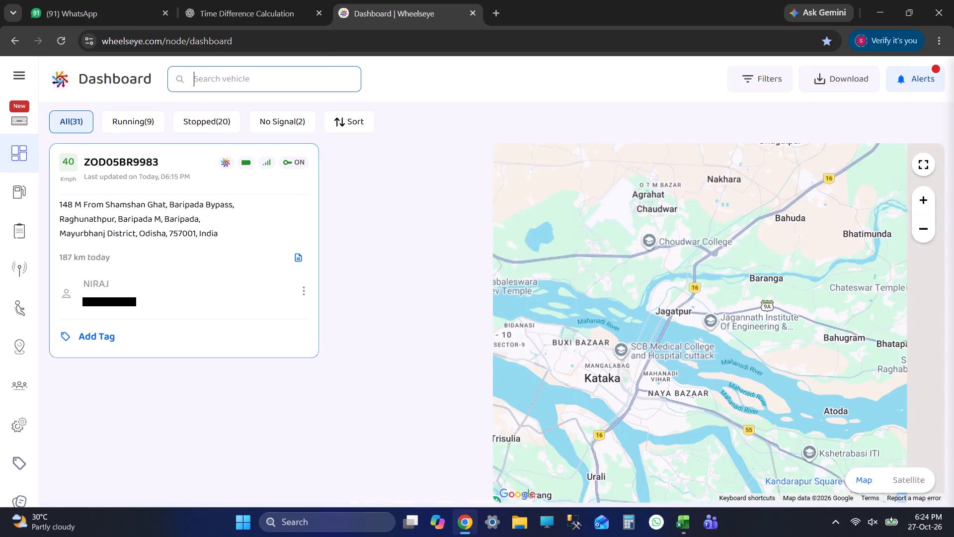
pyautogui.click(158, 249)
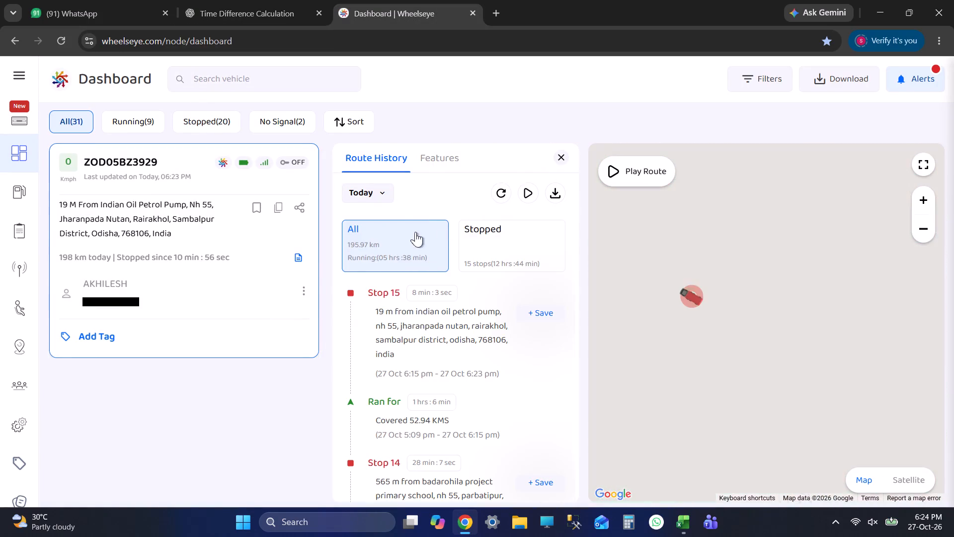
pyautogui.click(373, 199)
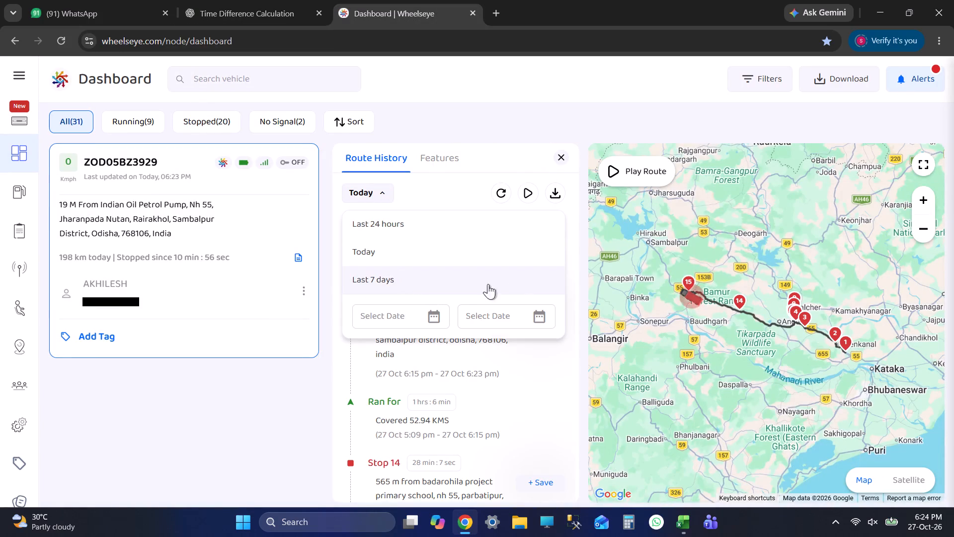
pyautogui.click(438, 291)
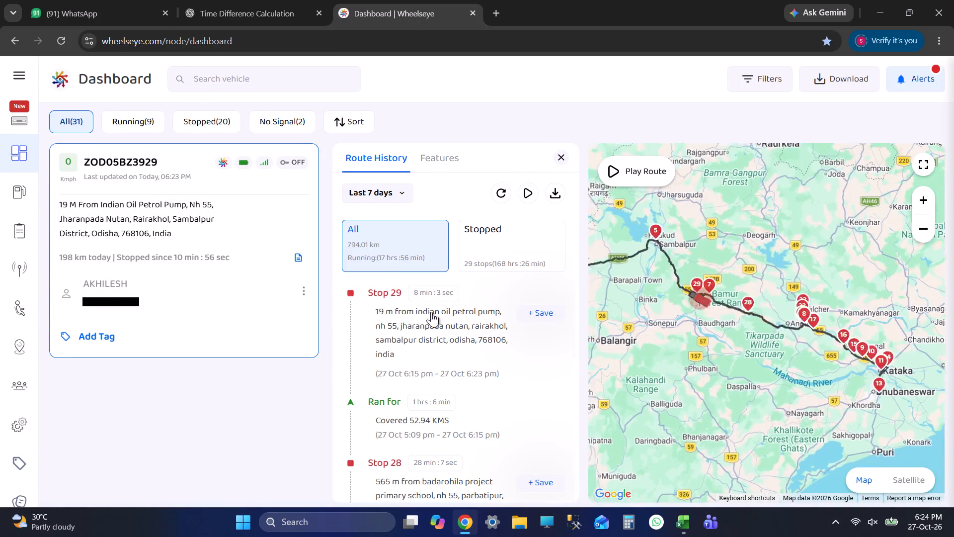
# Go back through the route history to the 24 Oct stops and examine the CTK stops 12 and 11 on the map.
pyautogui.scroll(-6, 461, 392)
pyautogui.scroll(1, 461, 394)
pyautogui.scroll(-5, 461, 394)
pyautogui.scroll(1, 469, 391)
pyautogui.scroll(-1, 469, 391)
pyautogui.scroll(1, 469, 391)
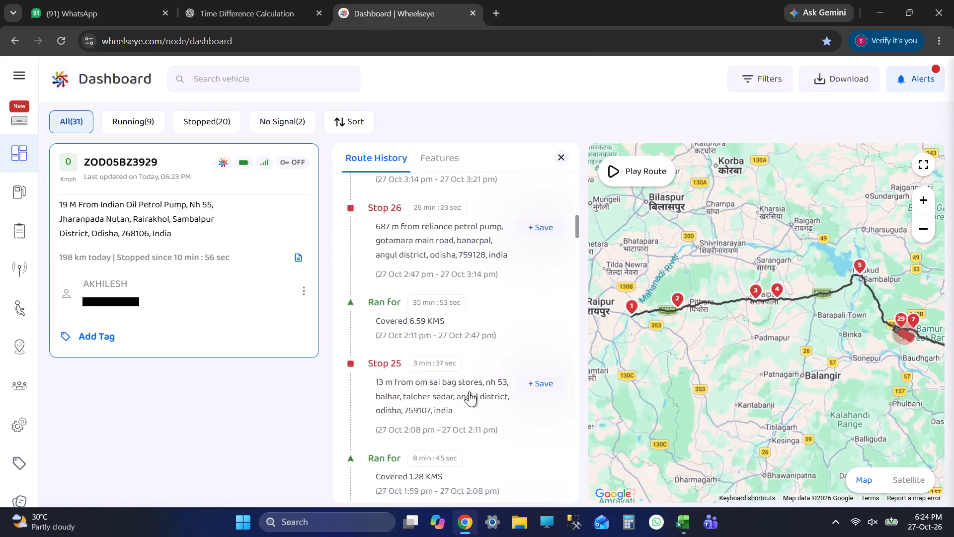
pyautogui.scroll(-11, 469, 391)
pyautogui.scroll(1, 469, 391)
pyautogui.scroll(-3, 469, 391)
pyautogui.scroll(1, 469, 391)
pyautogui.scroll(-5, 469, 391)
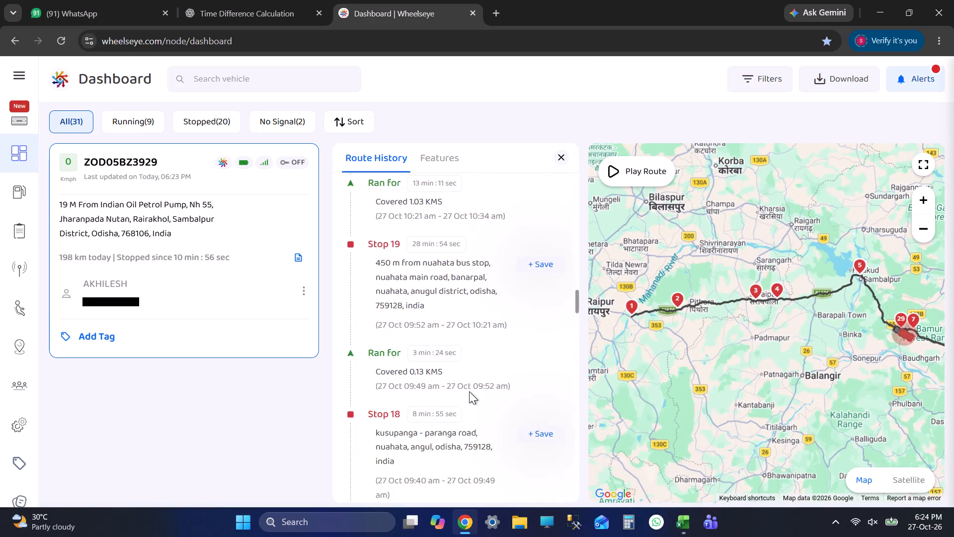
pyautogui.scroll(-12, 469, 391)
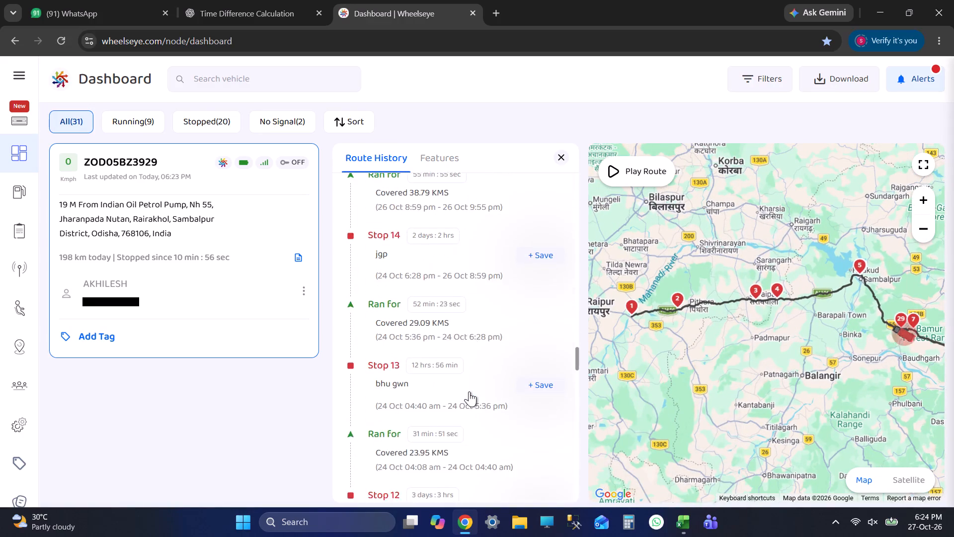
pyautogui.scroll(-2, 469, 391)
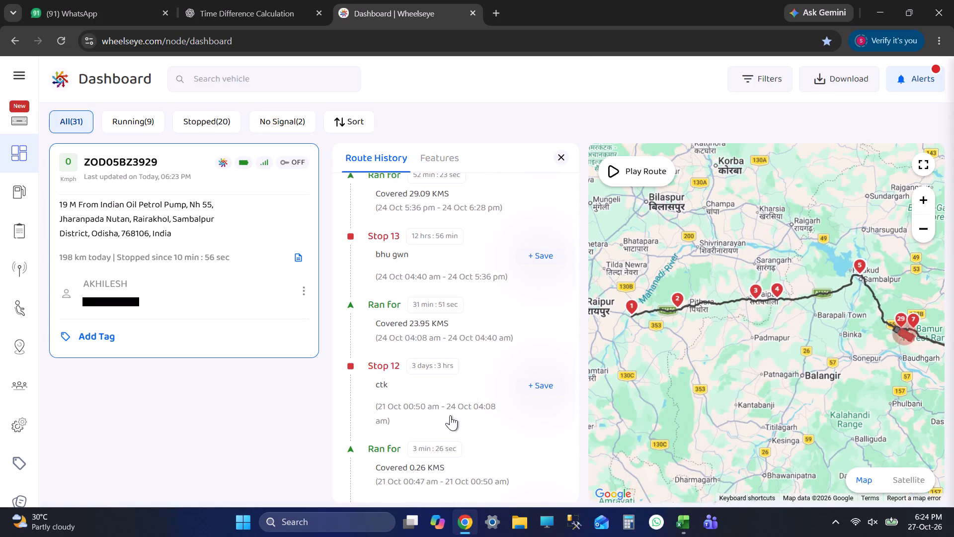
pyautogui.click(450, 415)
pyautogui.scroll(4, 796, 330)
pyautogui.scroll(2, 720, 329)
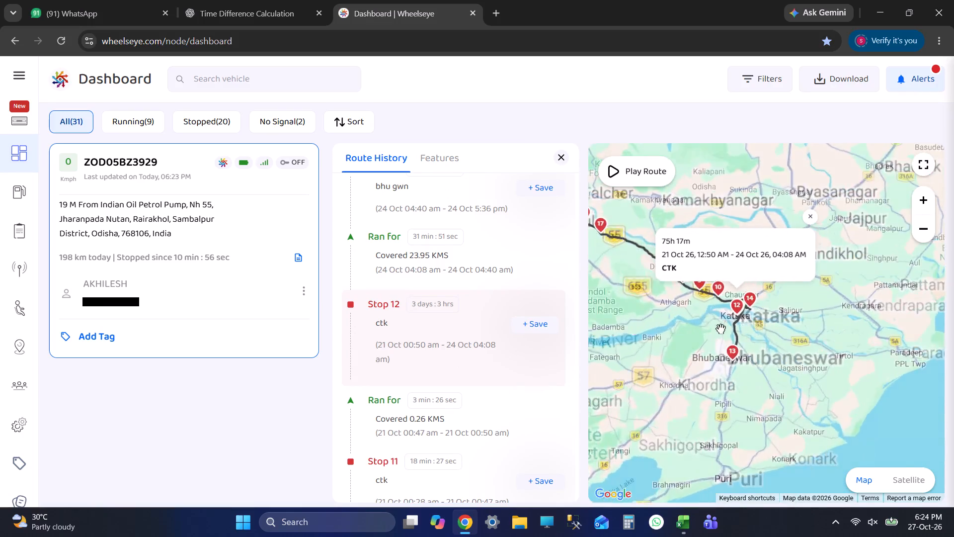
pyautogui.scroll(17, 720, 329)
pyautogui.scroll(-2, 443, 376)
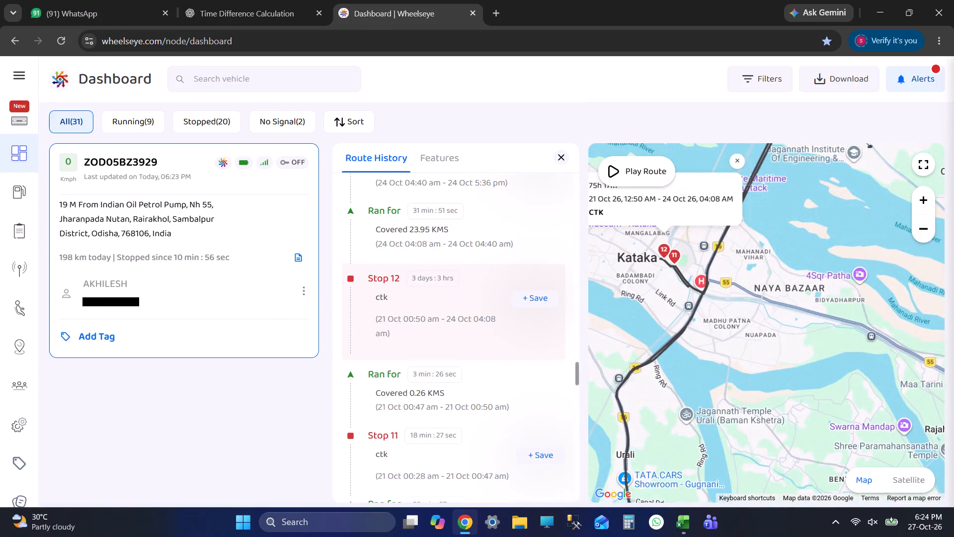
pyautogui.click(441, 381)
pyautogui.scroll(3, 495, 389)
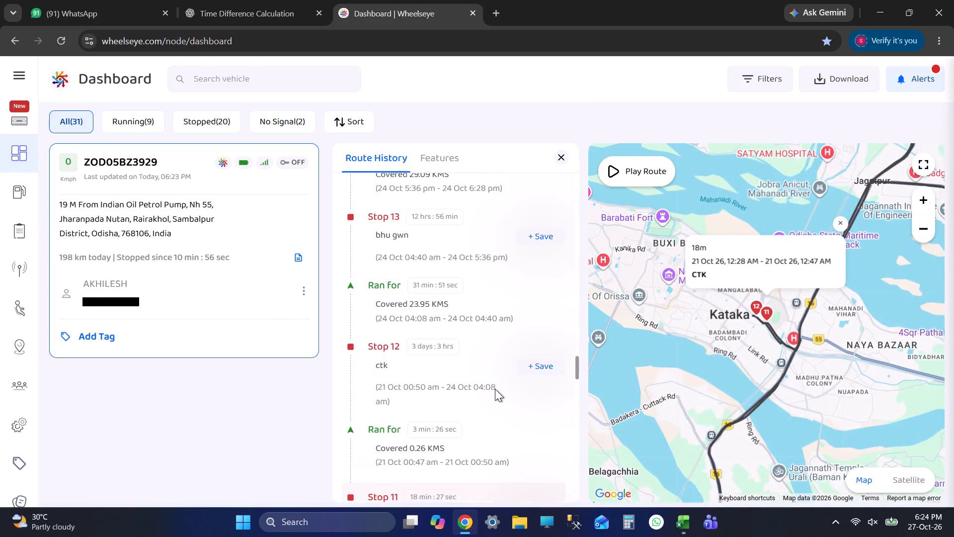
pyautogui.click(482, 354)
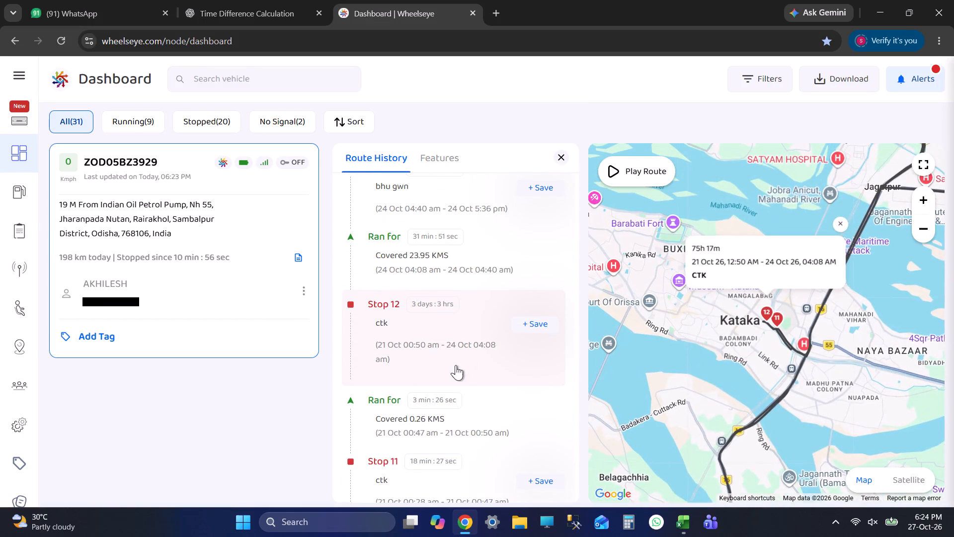
pyautogui.hotkey('alt', 'Tab')
pyautogui.hotkey('alt', 'Tab')
pyautogui.hotkey('alt', 'Tab')
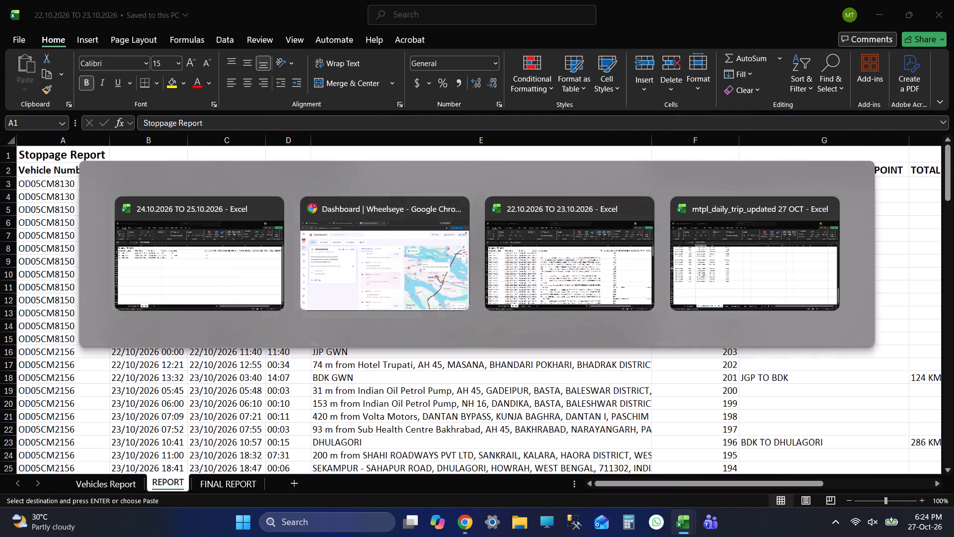
pyautogui.click(61, 141)
pyautogui.hotkey('ctrl', 'f')
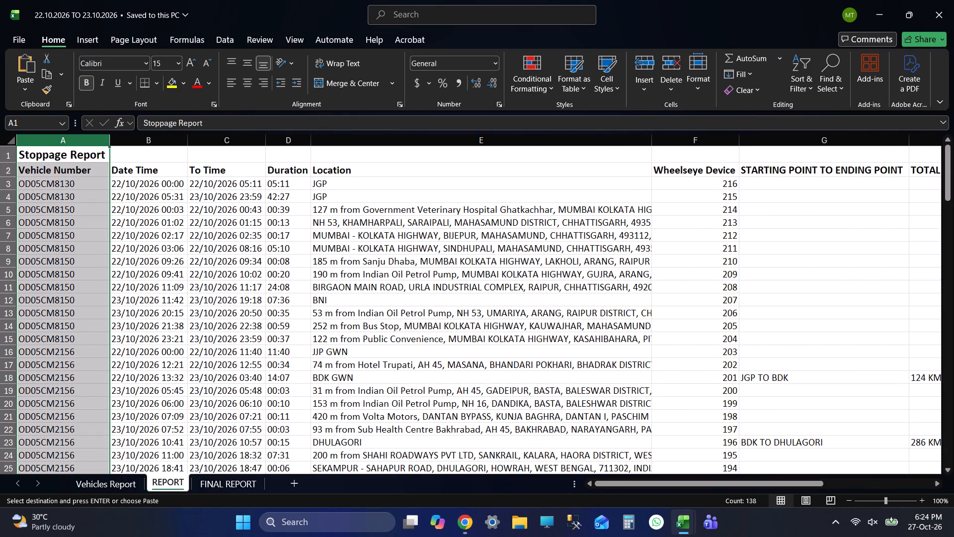
pyautogui.hotkey('ctrl', 'v')
pyautogui.press('Return')
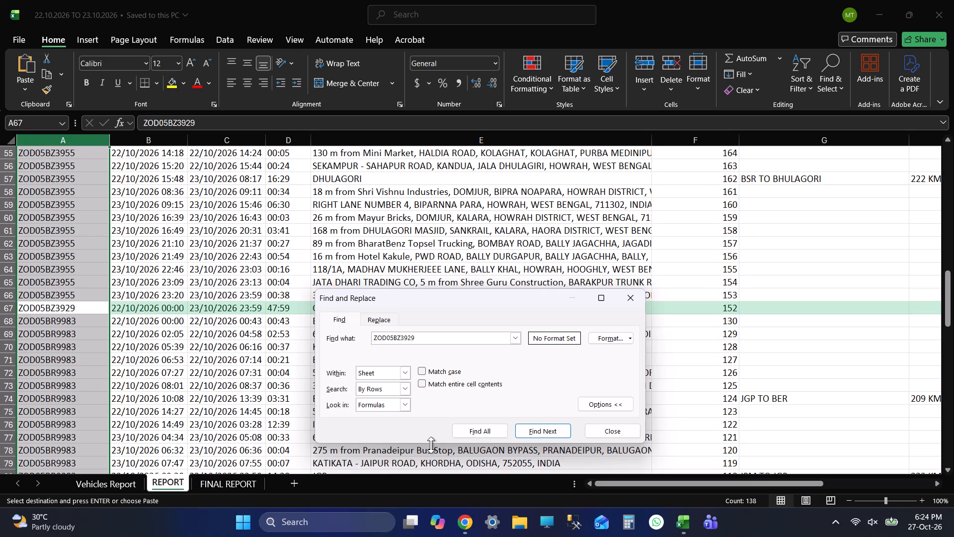
pyautogui.press('Return')
pyautogui.press('Return')
pyautogui.press('Return')
pyautogui.click(603, 431)
# Return to Wheelseye and examine the BHU GWN stop 13 and JGP stop 14 on the map.
pyautogui.hotkey('alt', 'Tab')
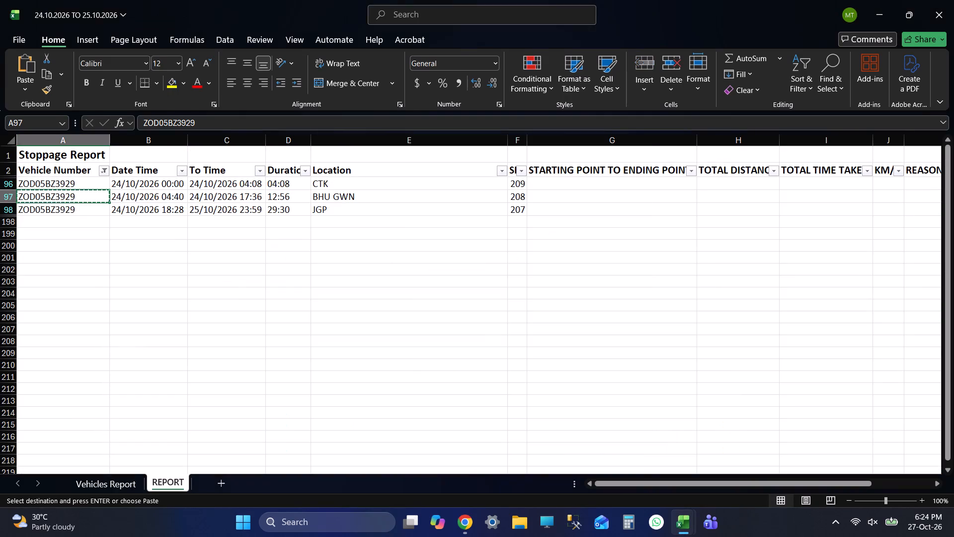
pyautogui.hotkey('alt', 'Tab')
pyautogui.hotkey('alt', 'Tab')
pyautogui.scroll(4, 488, 360)
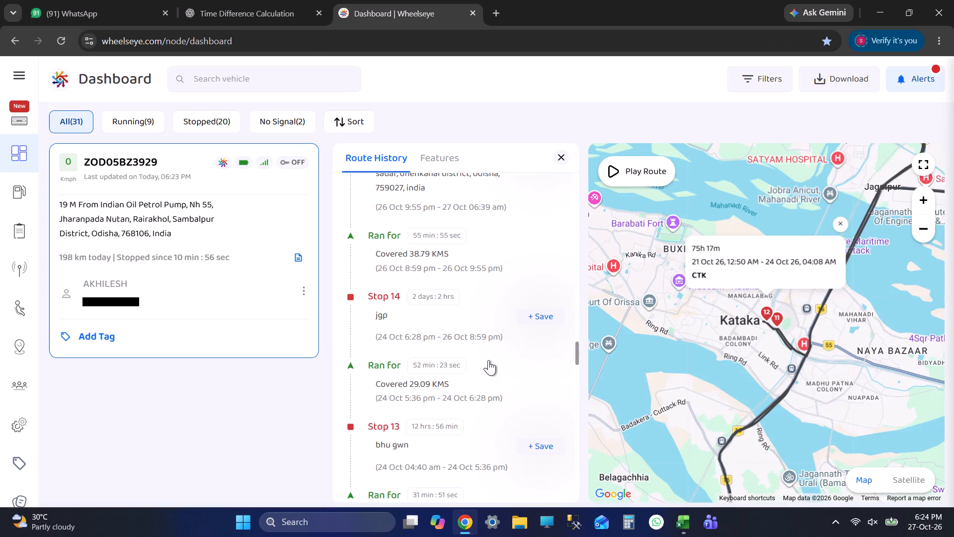
pyautogui.scroll(-2, 476, 430)
pyautogui.click(471, 336)
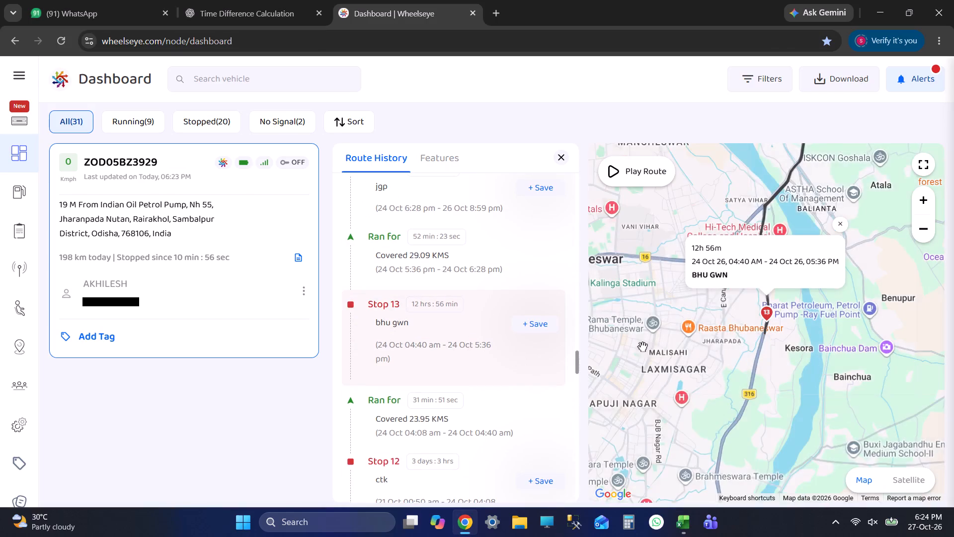
pyautogui.scroll(-2, 731, 335)
pyautogui.scroll(3, 553, 360)
pyautogui.click(461, 385)
# Compare the JGP stop in row 98 of the stoppage report with stop 14 in Wheelseye.
pyautogui.hotkey('alt', 'Tab')
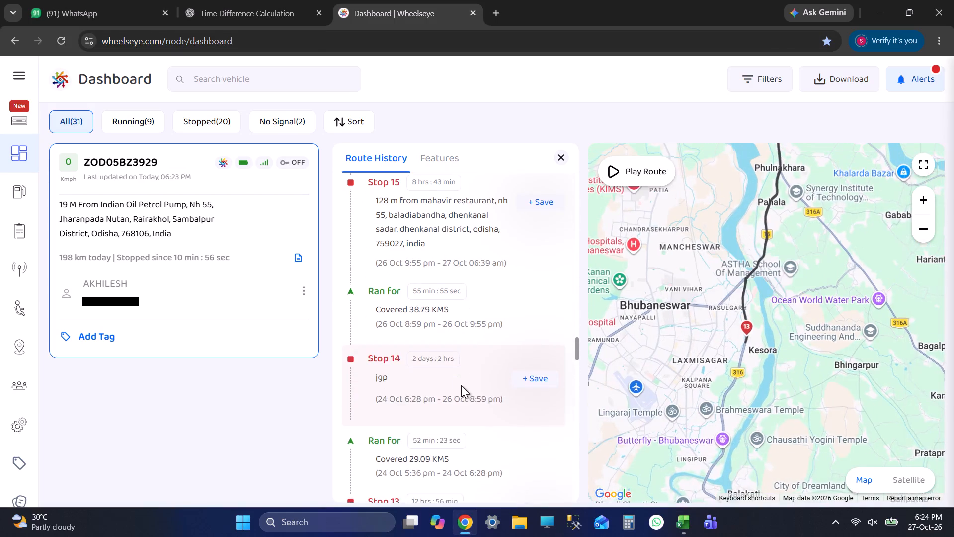
pyautogui.click(362, 214)
pyautogui.hotkey('alt', 'Tab')
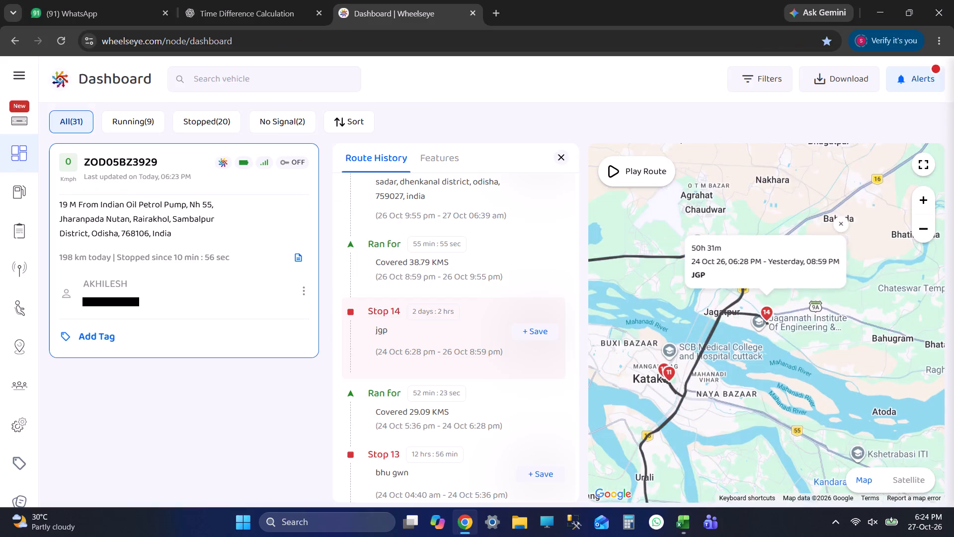
pyautogui.hotkey('alt', 'Tab')
pyautogui.hotkey('alt', 'Tab')
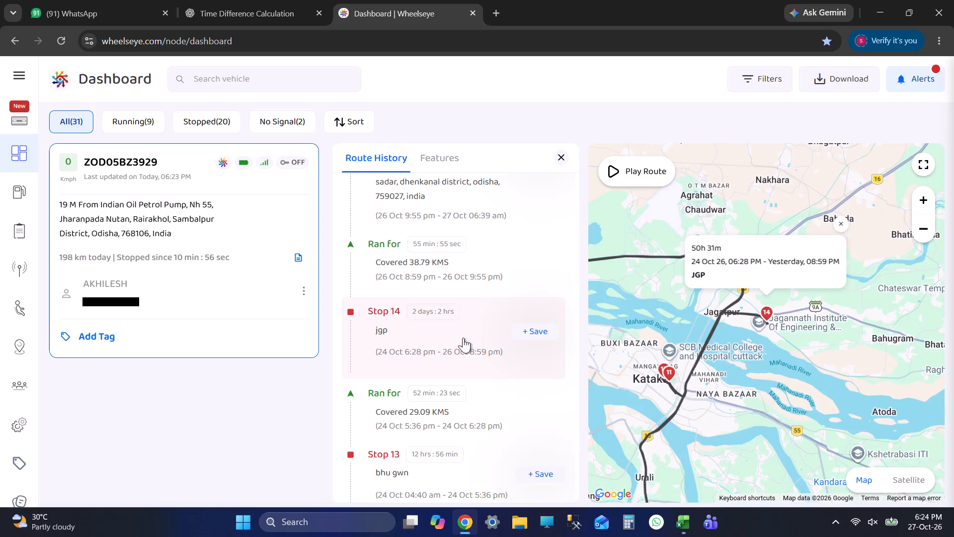
# Recheck the BHU GWN stop 13 and CTK stop 12 and examine the route between them on the map.
pyautogui.scroll(-3, 461, 346)
pyautogui.click(455, 305)
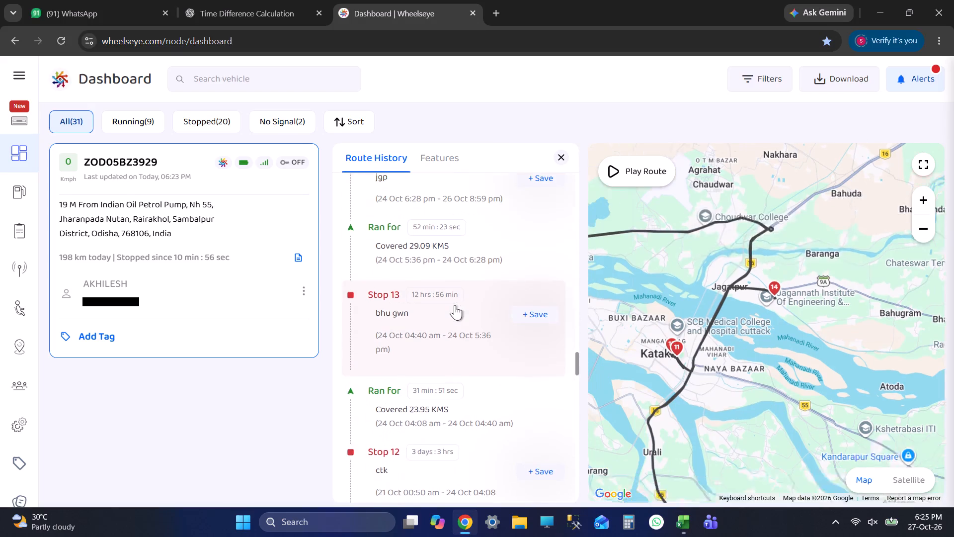
pyautogui.scroll(-1, 446, 410)
pyautogui.click(440, 421)
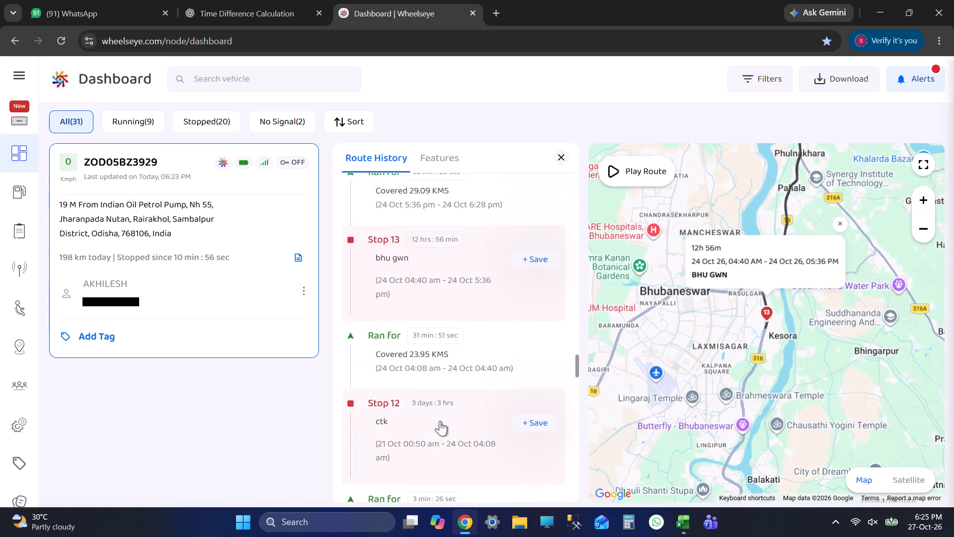
pyautogui.scroll(-9, 758, 391)
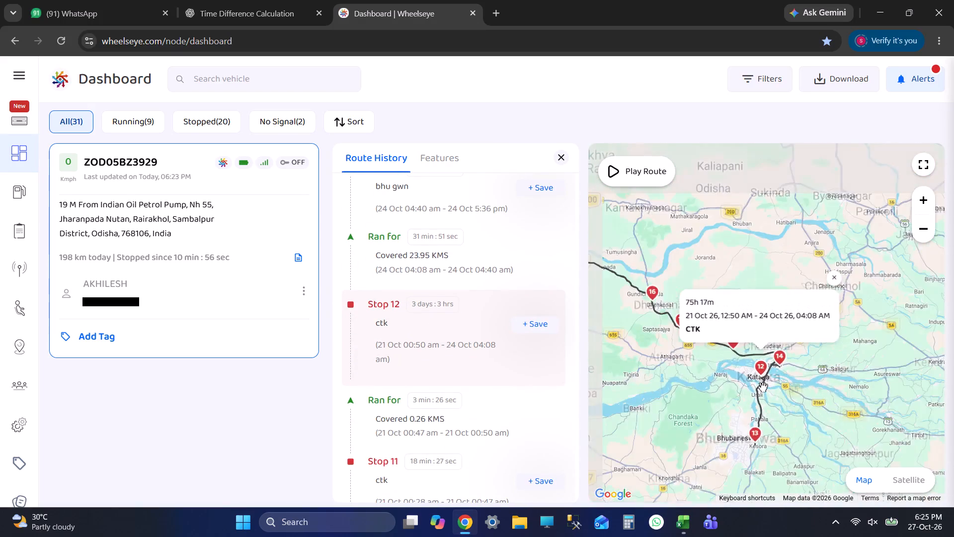
pyautogui.scroll(1, 763, 387)
pyautogui.scroll(-1, 763, 387)
pyautogui.scroll(-4, 452, 368)
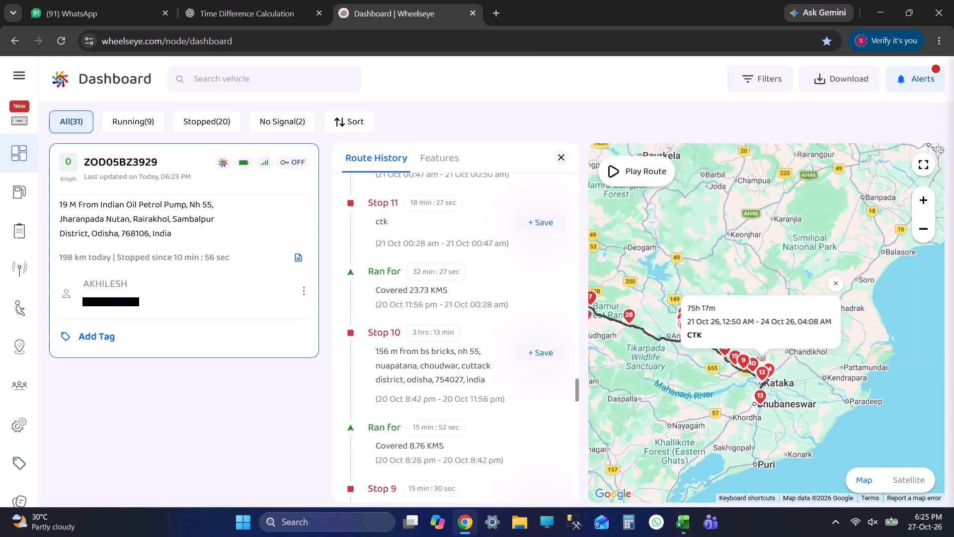
pyautogui.scroll(-1, 451, 368)
pyautogui.click(464, 318)
pyautogui.scroll(-2, 467, 359)
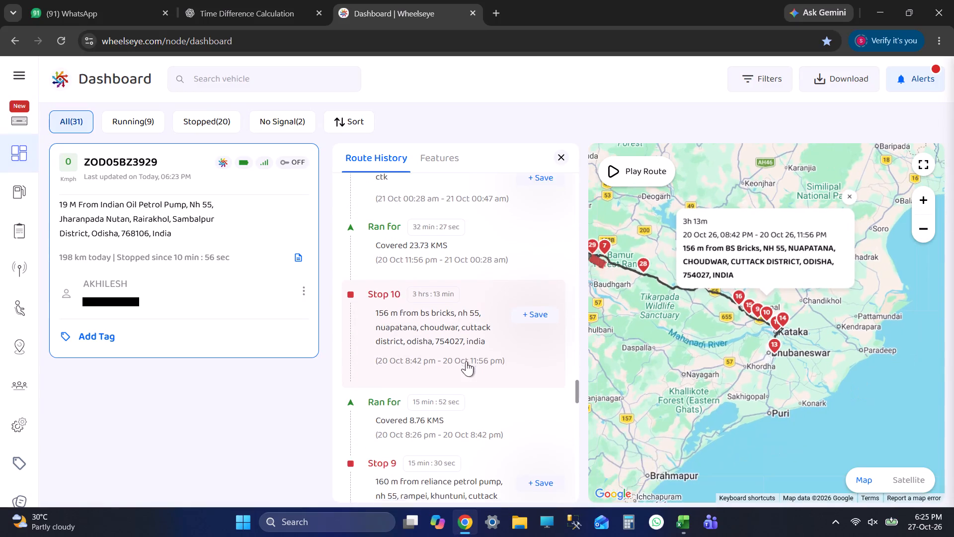
pyautogui.scroll(-1, 466, 361)
pyautogui.click(470, 305)
pyautogui.scroll(-4, 481, 345)
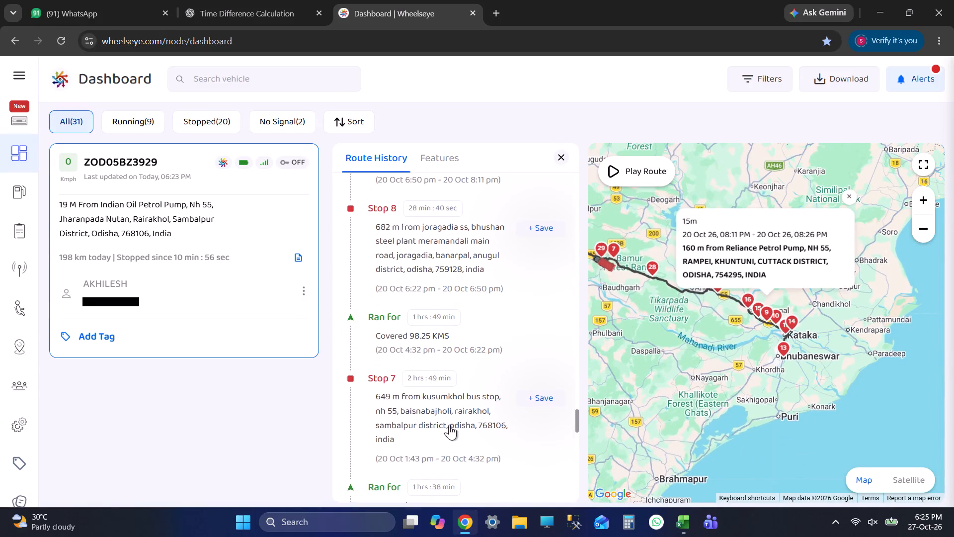
pyautogui.click(449, 425)
pyautogui.scroll(-4, 449, 425)
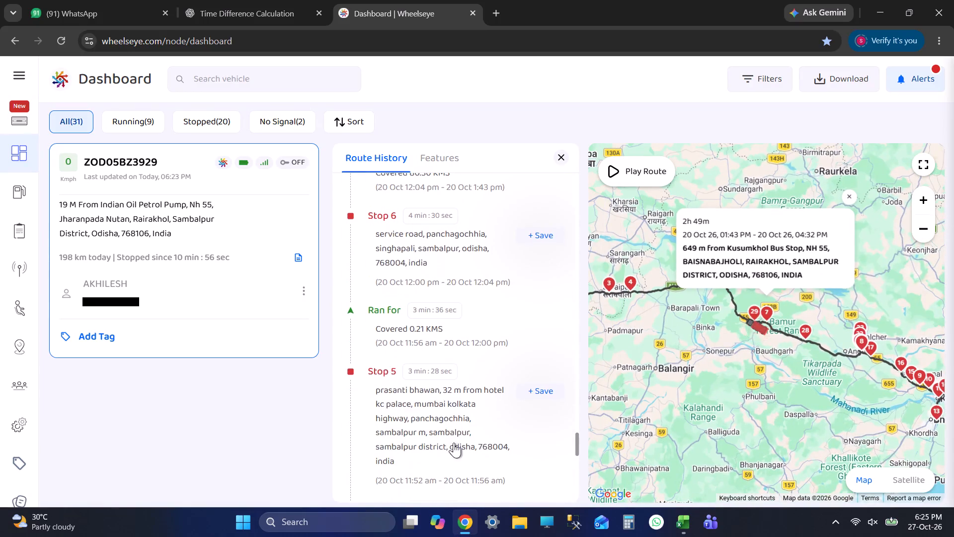
pyautogui.click(451, 422)
# Recheck stops 9 and 10 and examine the route between stop 10 and Cuttack on the map.
pyautogui.scroll(10, 451, 422)
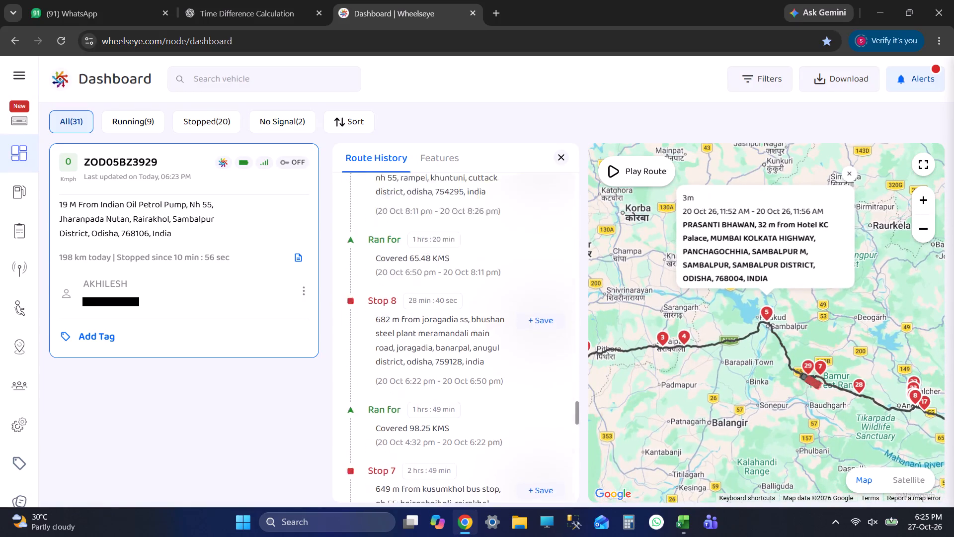
pyautogui.click(455, 310)
pyautogui.scroll(3, 457, 329)
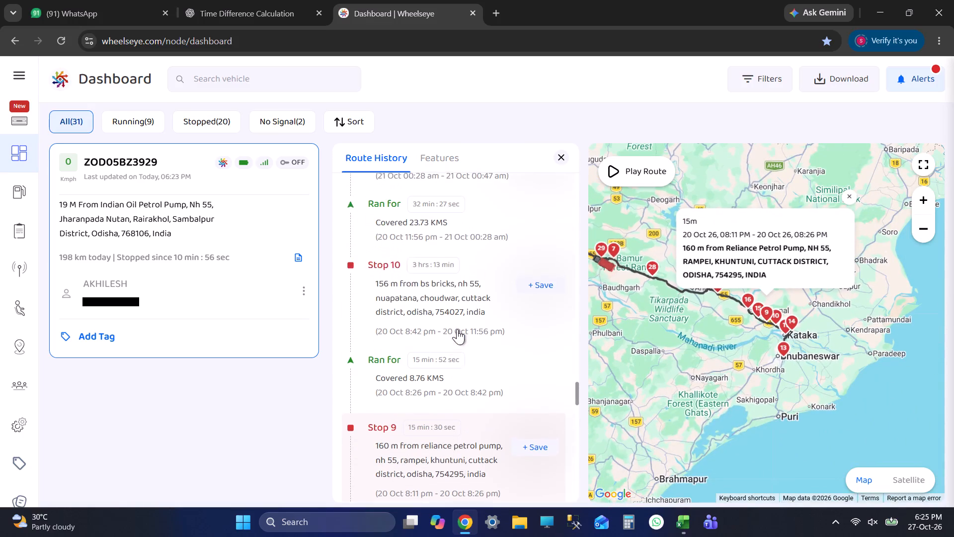
pyautogui.scroll(1, 457, 329)
pyautogui.click(446, 404)
pyautogui.scroll(5, 806, 327)
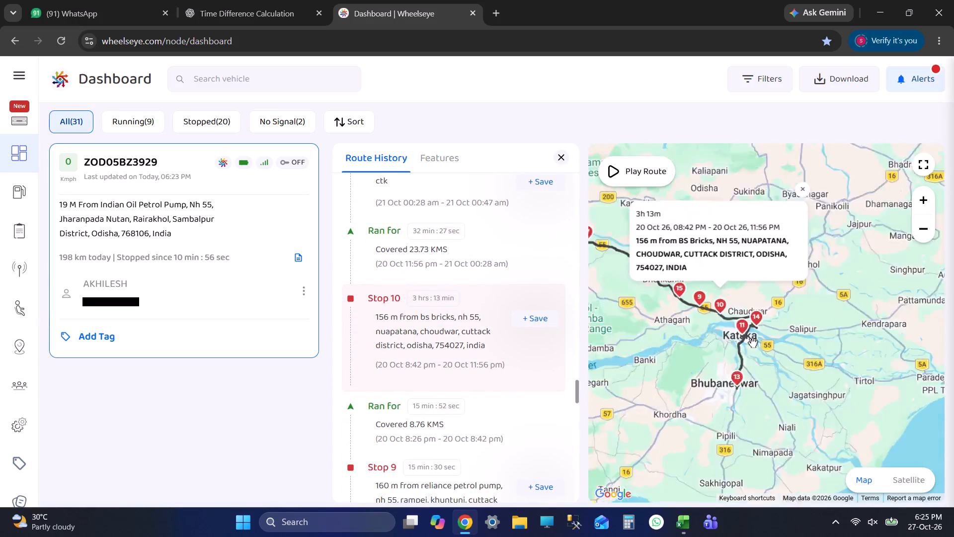
pyautogui.scroll(5, 753, 343)
pyautogui.moveTo(663, 324); pyautogui.dragTo(802, 402)
pyautogui.scroll(1, 852, 389)
pyautogui.scroll(-4, 852, 389)
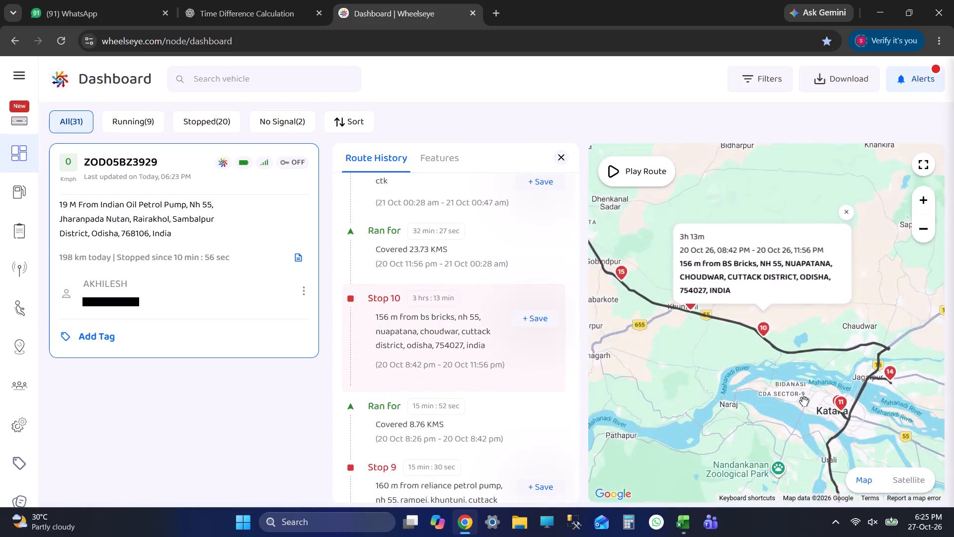
# Trace the route forward through CTK stops 11 and 12, BHU GWN stop 13 and JGP stop 14.
pyautogui.moveTo(804, 401); pyautogui.dragTo(755, 292)
pyautogui.scroll(2, 440, 384)
pyautogui.click(449, 313)
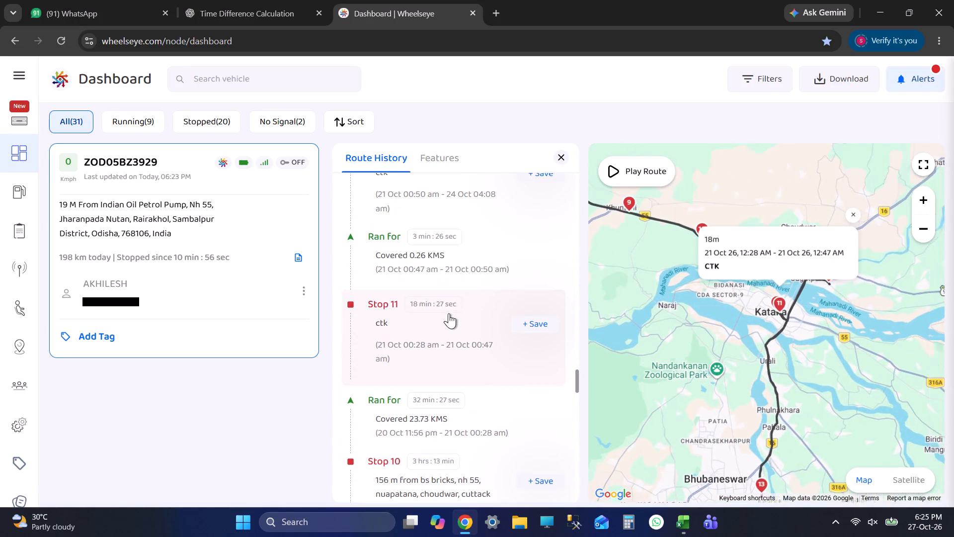
pyautogui.scroll(1, 449, 313)
pyautogui.click(453, 265)
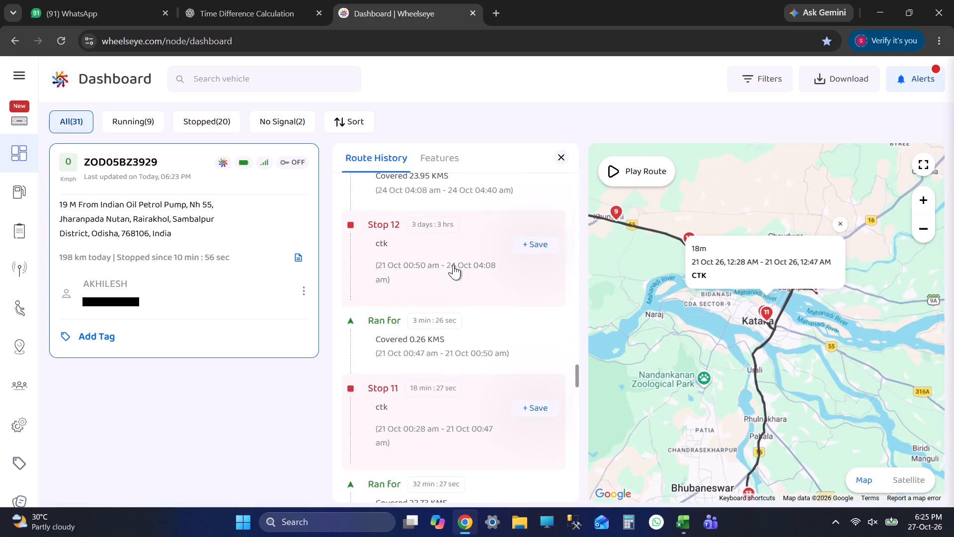
pyautogui.scroll(3, 477, 335)
pyautogui.click(455, 372)
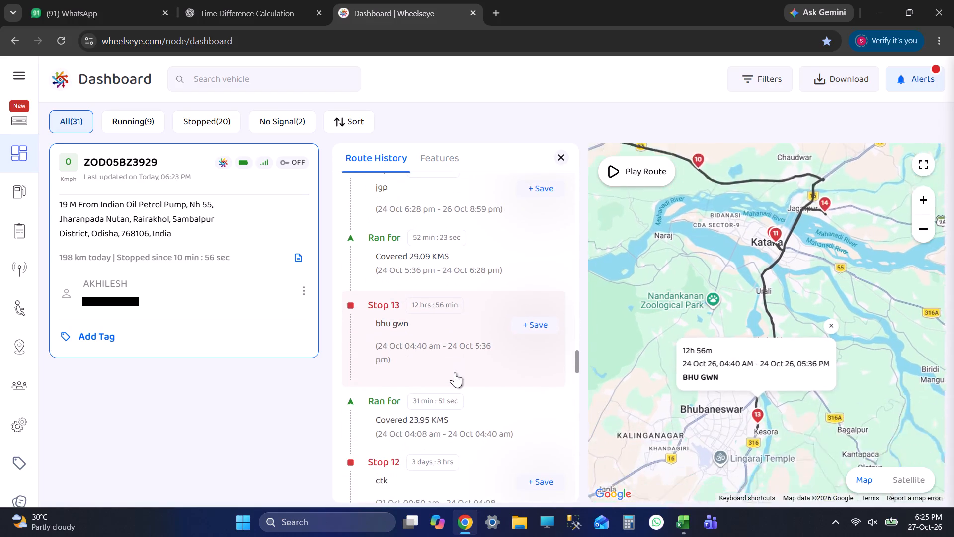
pyautogui.scroll(1, 455, 372)
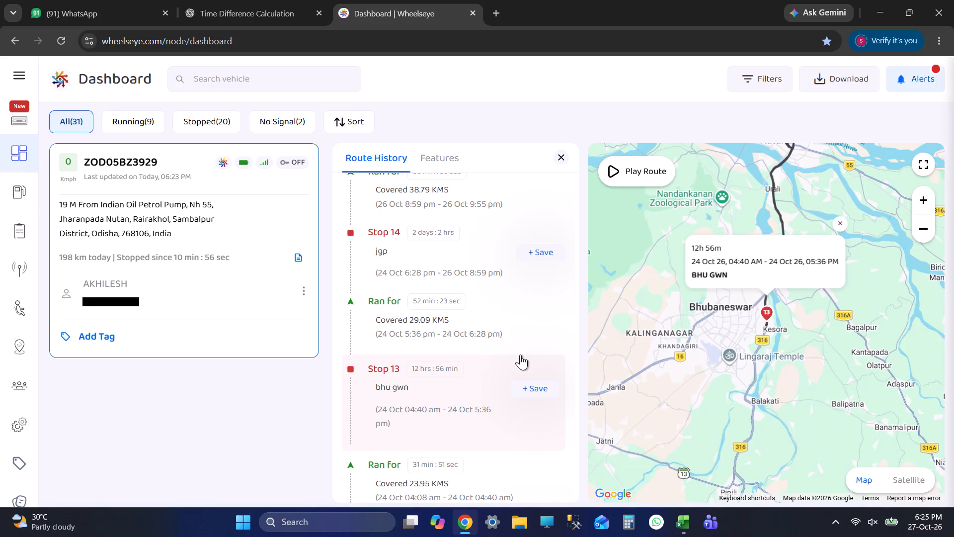
pyautogui.scroll(1, 485, 378)
pyautogui.click(477, 319)
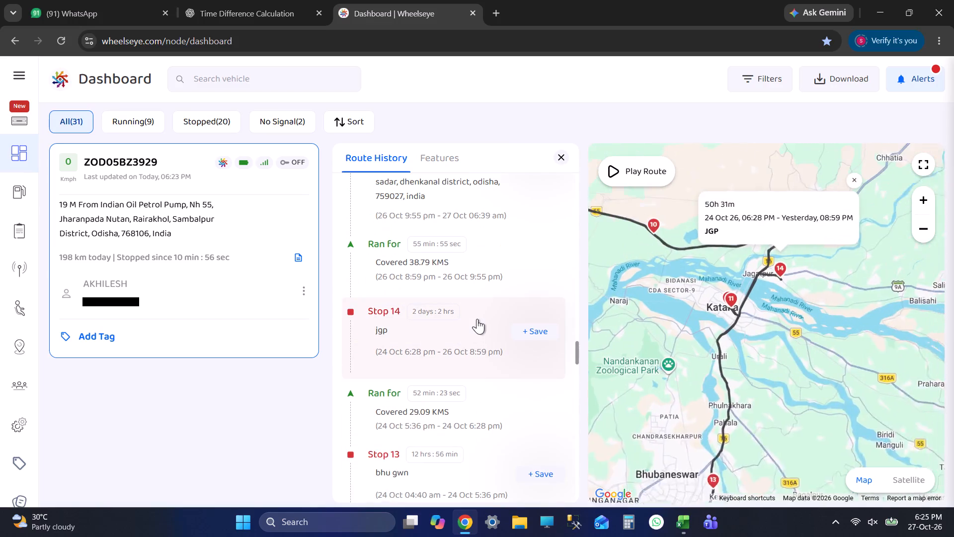
pyautogui.scroll(1, 440, 351)
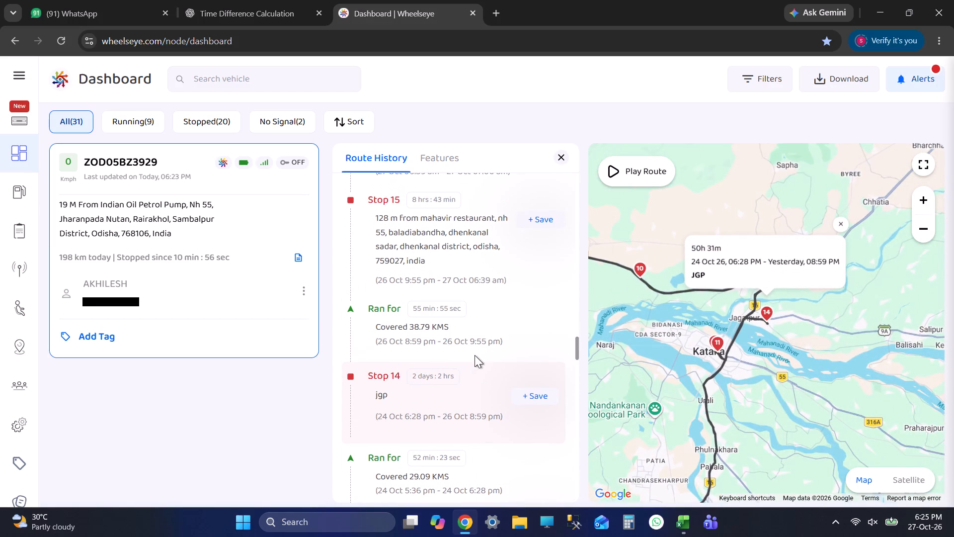
# Compare the JGP row 98 in the stoppage report with stop 14's surroundings on the Wheelseye map.
pyautogui.hotkey('alt', 'Tab')
pyautogui.hotkey('alt', 'Tab')
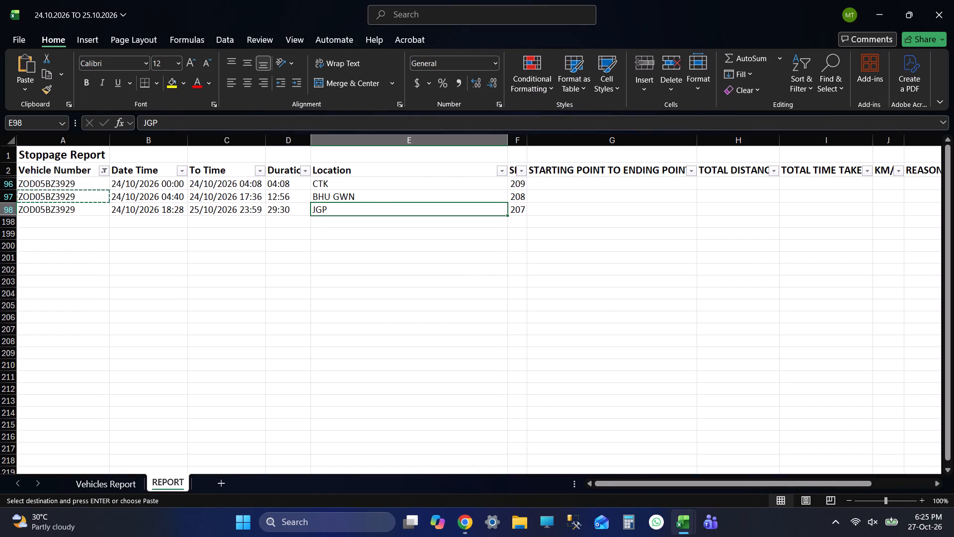
pyautogui.scroll(5, 826, 320)
pyautogui.moveTo(722, 320); pyautogui.dragTo(754, 335)
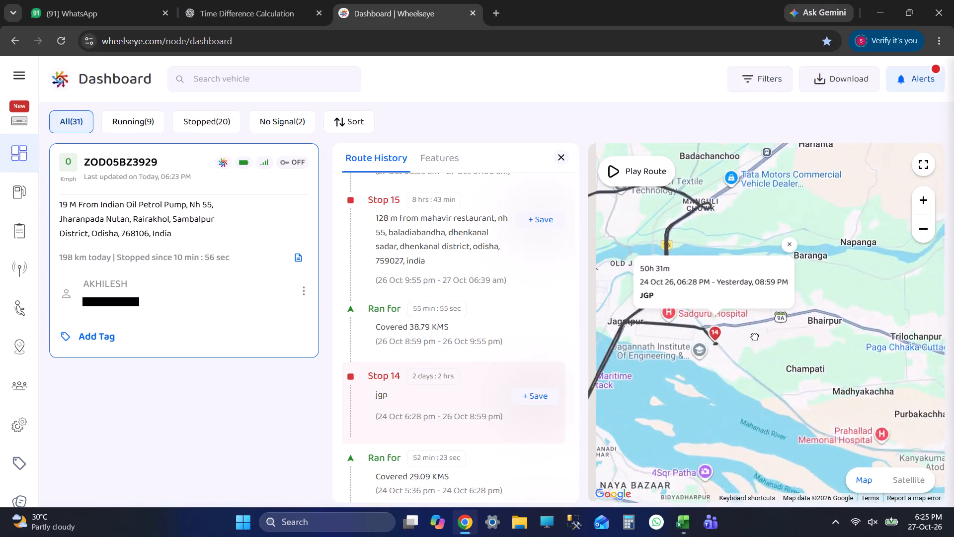
pyautogui.moveTo(754, 335); pyautogui.dragTo(785, 346)
pyautogui.hotkey('alt', 'Tab')
pyautogui.hotkey('alt', 'Tab')
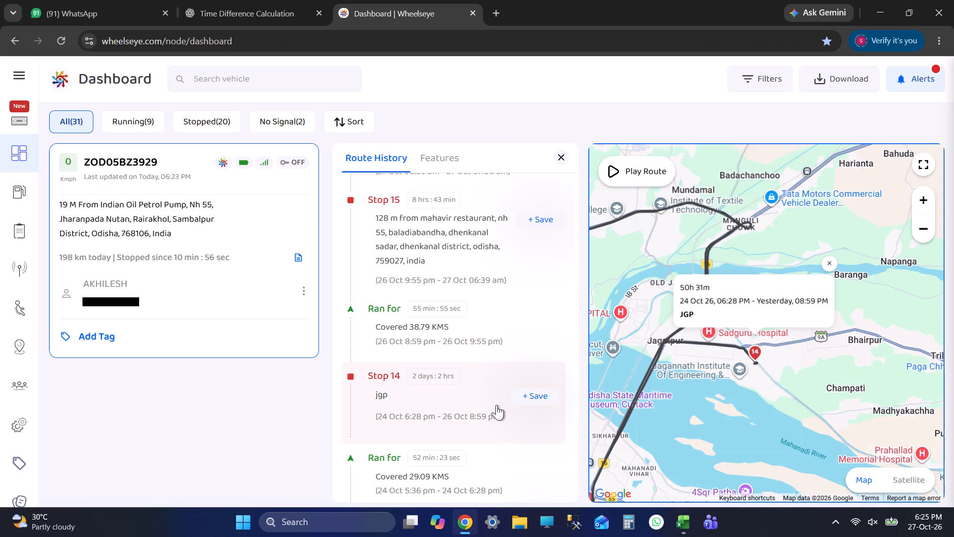
# Recheck CTK stop 12, BHU GWN stop 13 and JGP stop 14 in Wheelseye against the stoppage report's rows 96 to 98.
pyautogui.scroll(-6, 508, 414)
pyautogui.click(496, 296)
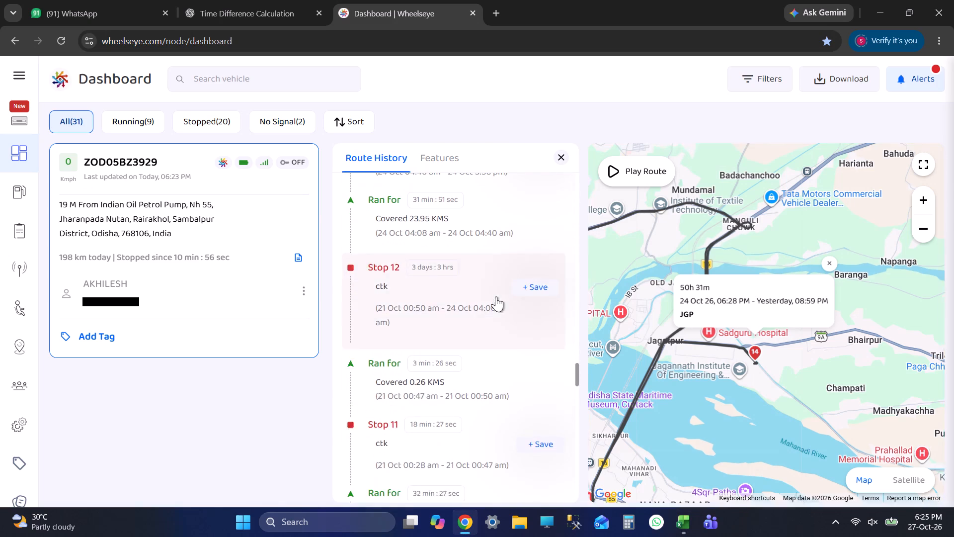
pyautogui.scroll(2, 447, 367)
pyautogui.click(444, 302)
pyautogui.scroll(2, 455, 352)
pyautogui.click(455, 300)
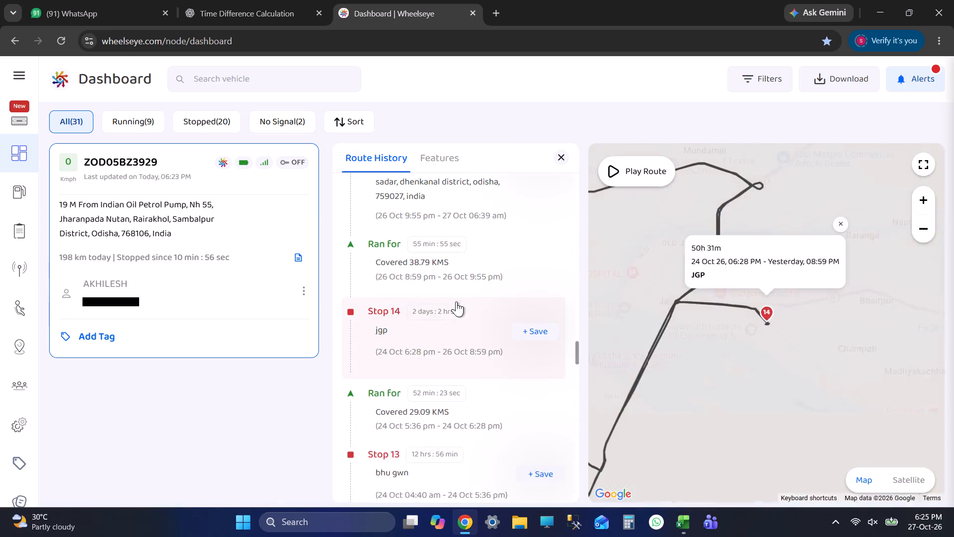
pyautogui.hotkey('alt', 'Tab')
pyautogui.hotkey('alt', 'Tab')
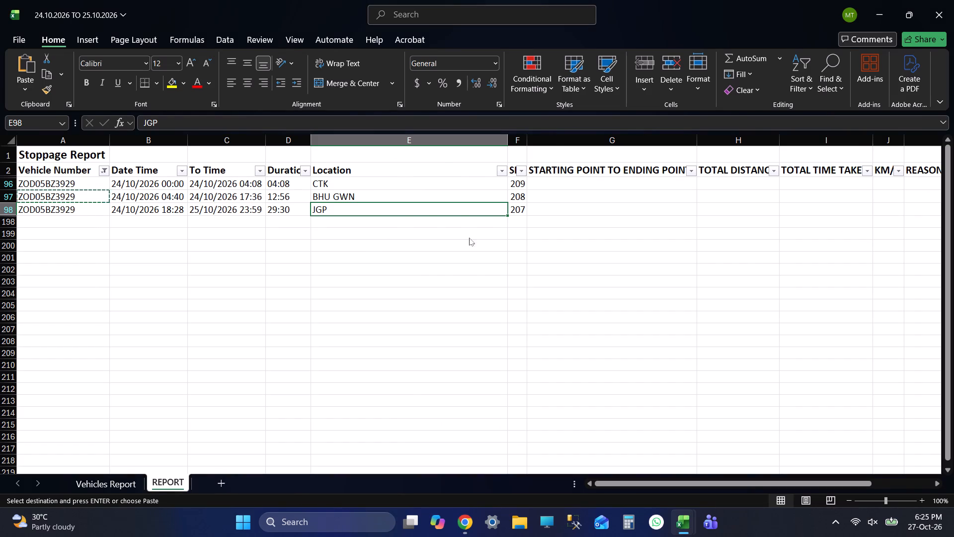
pyautogui.scroll(-9, 638, 318)
pyautogui.hotkey('alt', 'Tab')
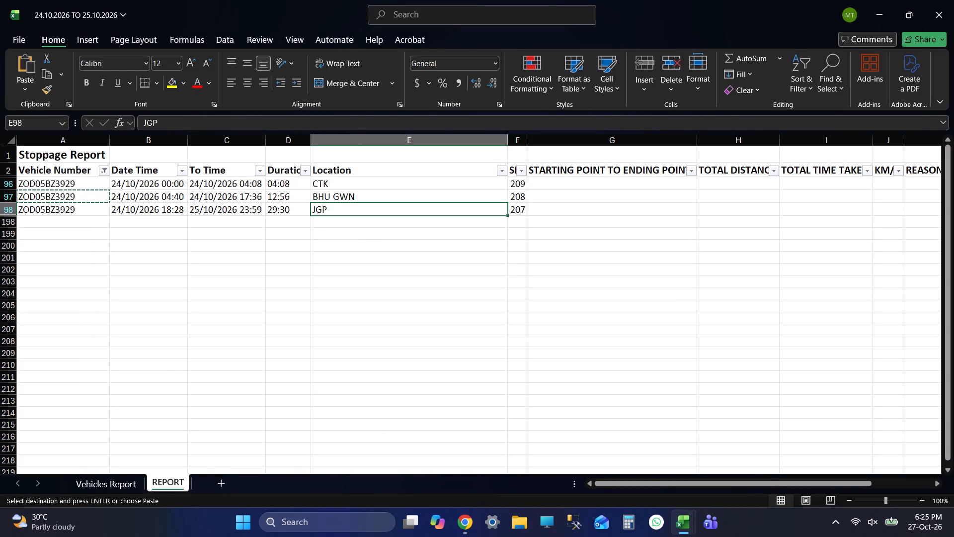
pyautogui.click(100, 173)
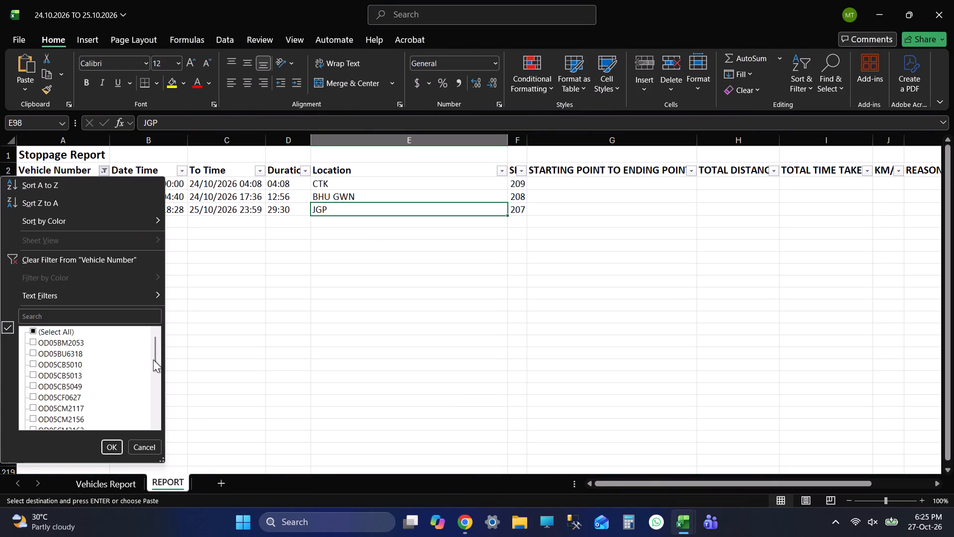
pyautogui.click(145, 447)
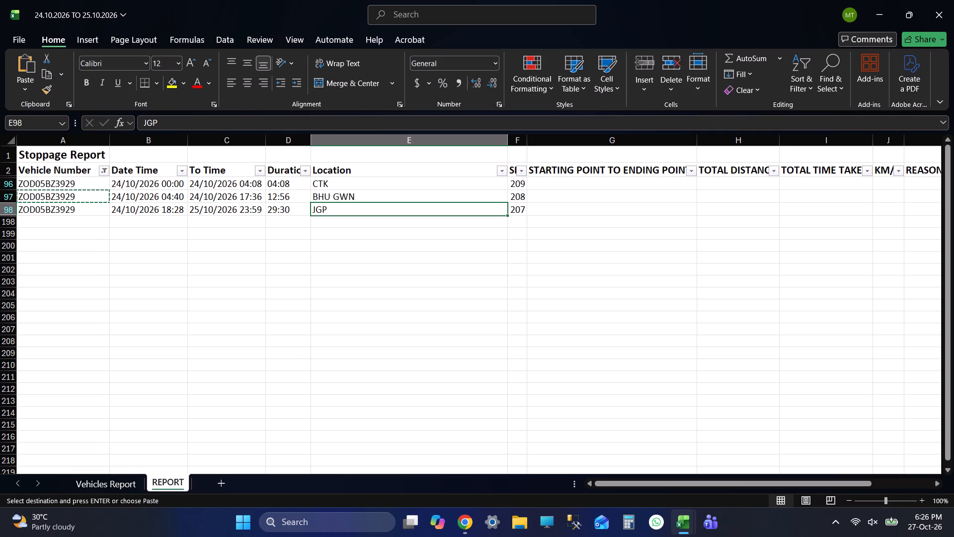
# Save the 24.10.2026 TO 25.10.2026 workbook.
pyautogui.hotkey('ctrl', 's')
pyautogui.hotkey('ctrl', 's')
pyautogui.hotkey('ctrl', 's')
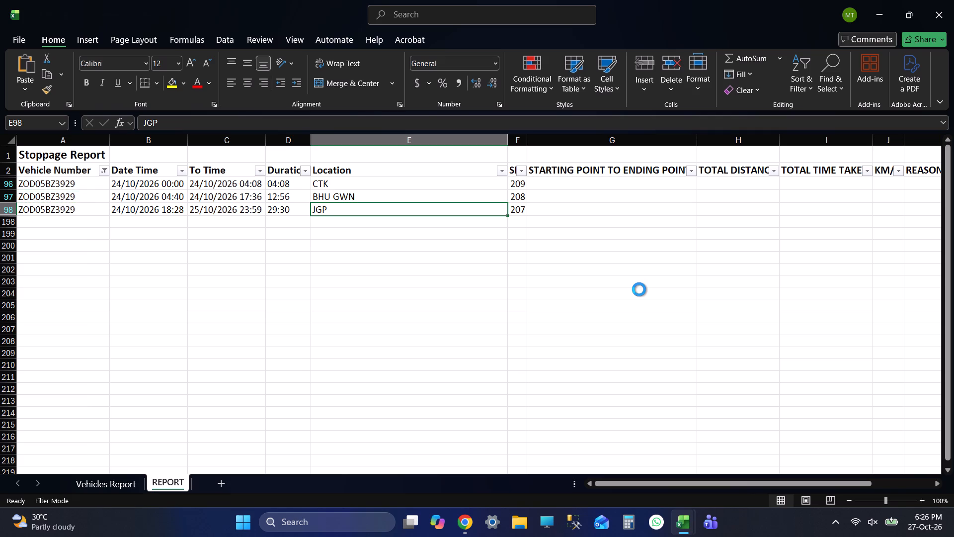
pyautogui.hotkey('ctrl', 's')
pyautogui.hotkey('ctrl', 's')
pyautogui.hotkey('ctrl', 's')
pyautogui.hotkey('ctrl', 's')
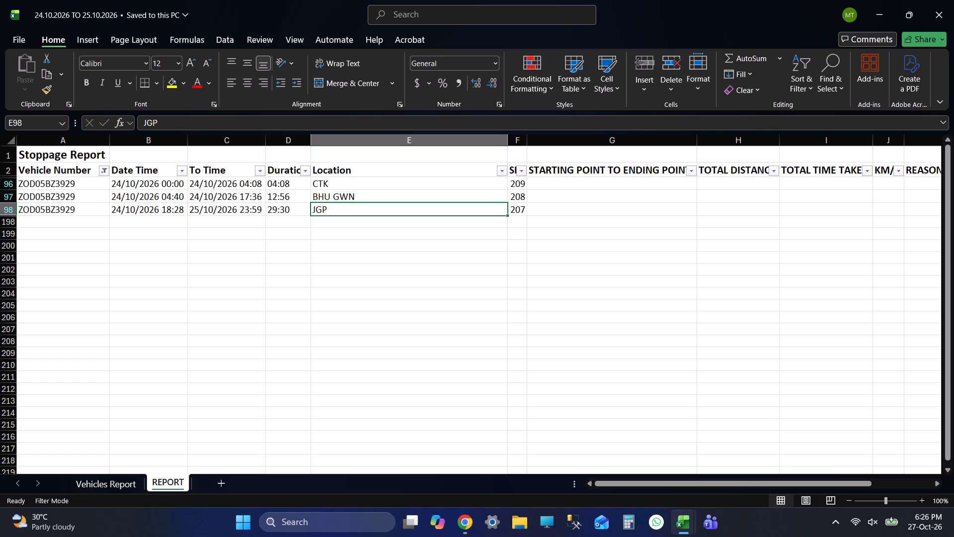
pyautogui.hotkey('ctrl', 's')
pyautogui.hotkey('ctrl', 's')
pyautogui.hotkey('ctrl', 's')
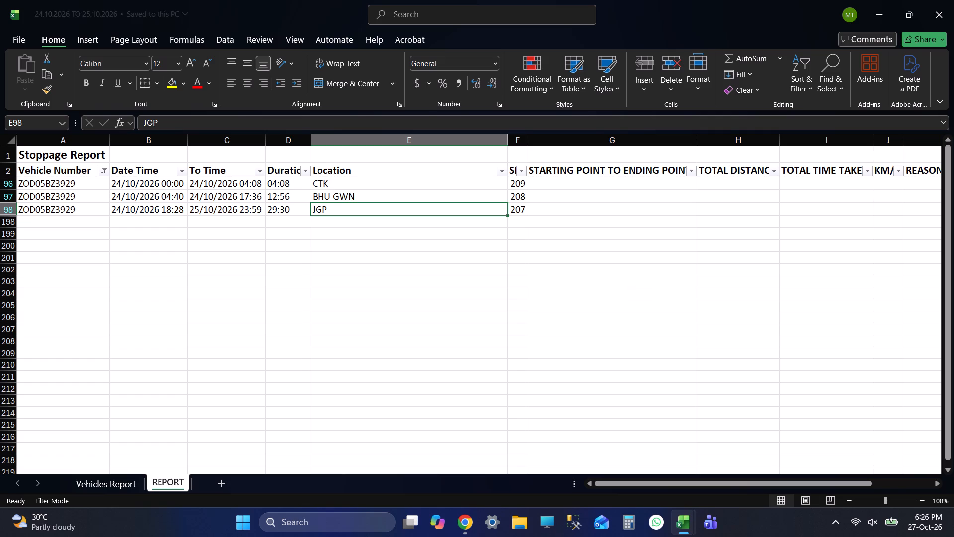
pyautogui.hotkey('ctrl', 's')
pyautogui.hotkey('ctrl', 's')
pyautogui.hotkey('ctrl', 's')
pyautogui.hotkey('ctrl', 's')
pyautogui.hotkey('ctrl', 's')
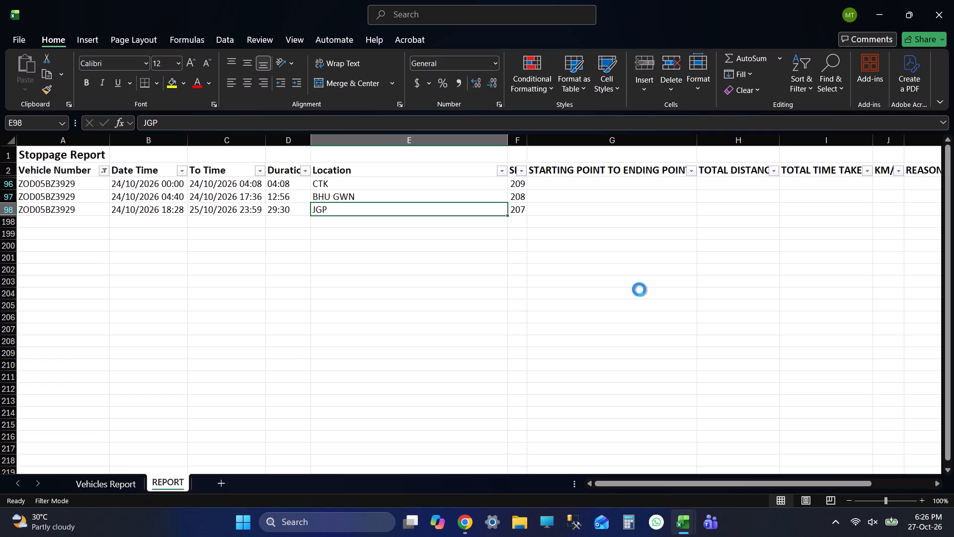
pyautogui.hotkey('ctrl', 's')
pyautogui.hotkey('ctrl', 's')
pyautogui.hotkey('ctrl', 's')
pyautogui.hotkey('ctrl', 's')
pyautogui.hotkey('ctrl', 's')
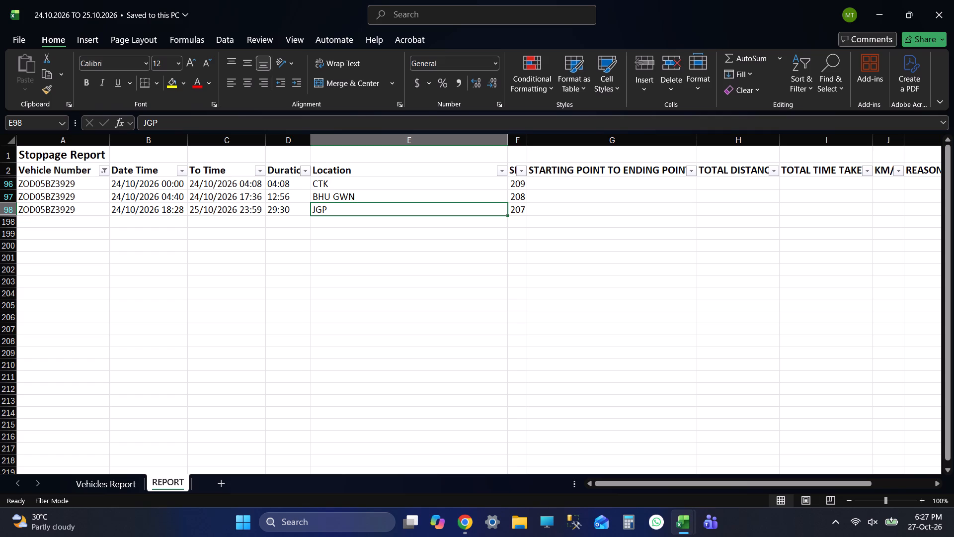
pyautogui.click(84, 180)
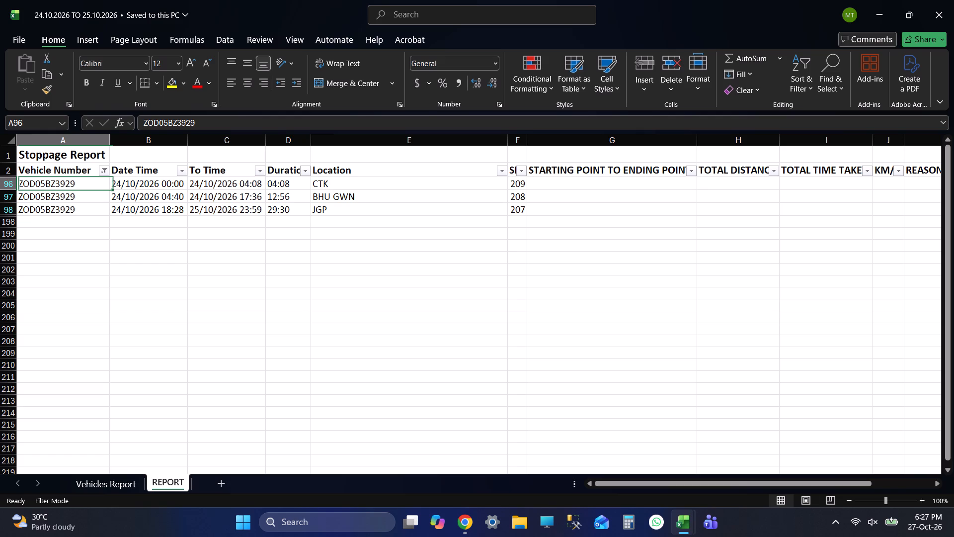
pyautogui.hotkey('alt', 'Tab')
pyautogui.hotkey('alt', 'Tab')
pyautogui.hotkey('alt', 'Tab')
pyautogui.hotkey('alt', 'Tab')
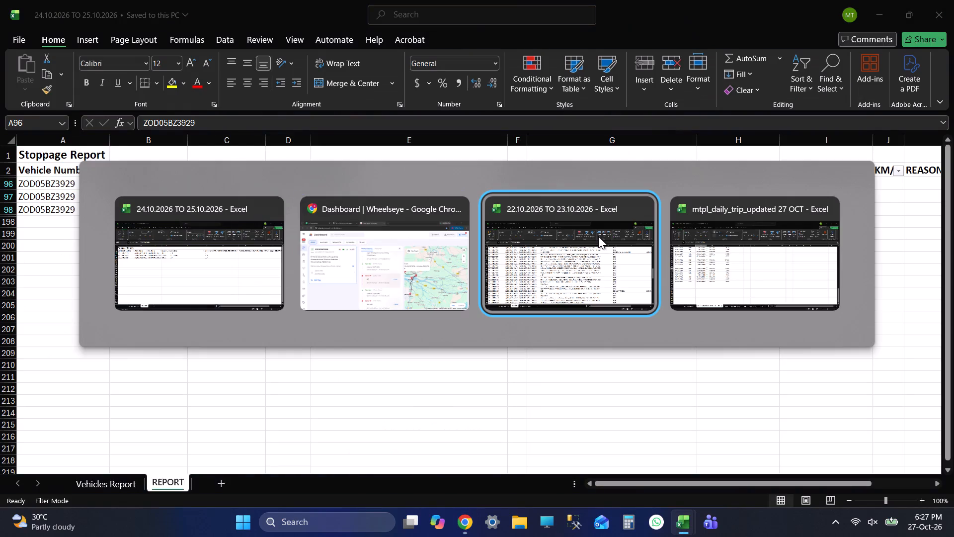
pyautogui.hotkey('alt', 'Tab')
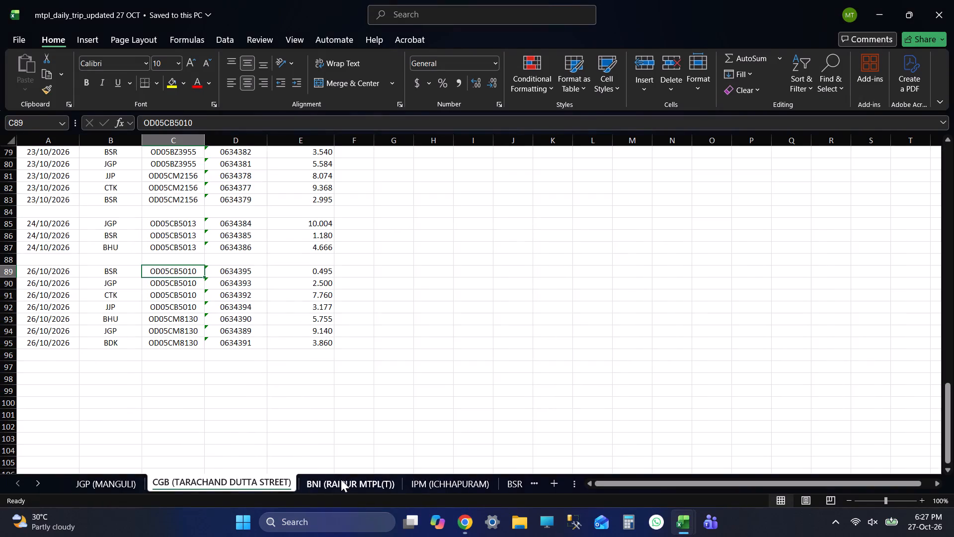
pyautogui.click(341, 479)
pyautogui.hotkey('alt', 'Tab')
pyautogui.hotkey('alt', 'Tab')
pyautogui.hotkey('alt', 'Tab')
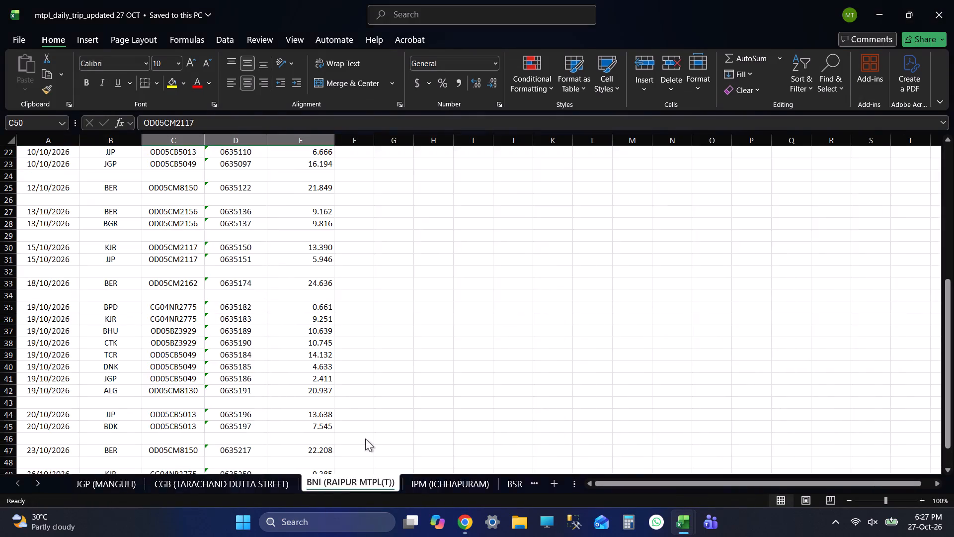
pyautogui.scroll(12, 358, 404)
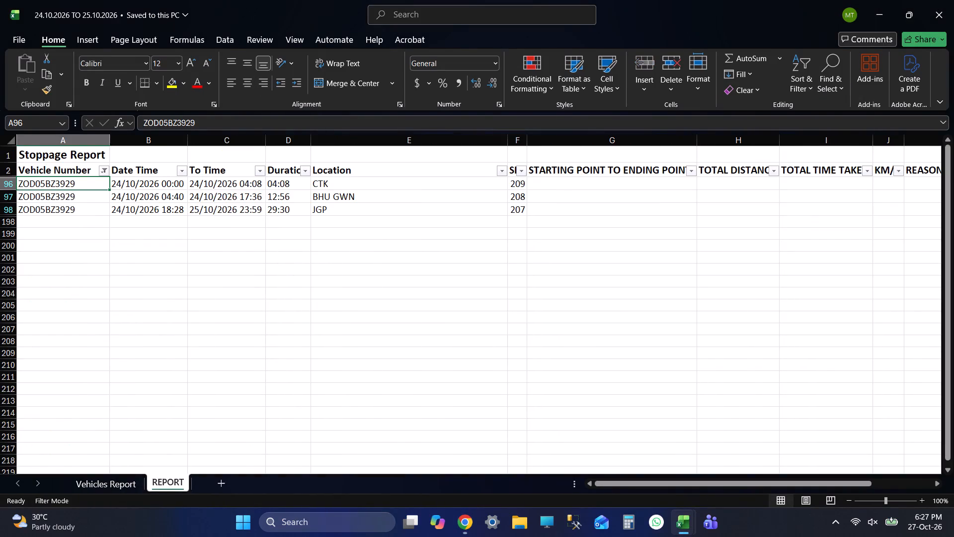
pyautogui.hotkey('alt', 'Tab')
pyautogui.scroll(-4, 216, 351)
pyautogui.scroll(2, 216, 341)
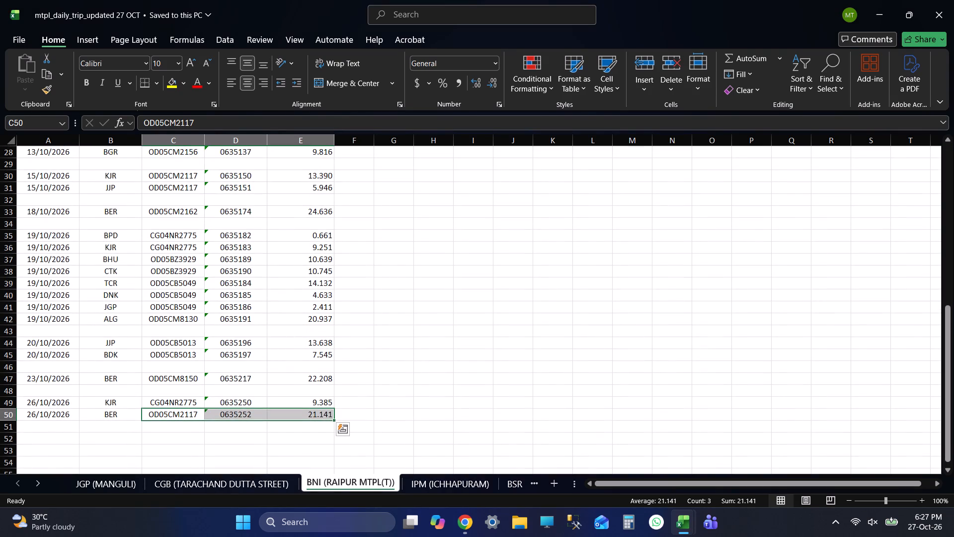
pyautogui.hotkey('alt', 'Tab')
pyautogui.hotkey('alt', 'Tab')
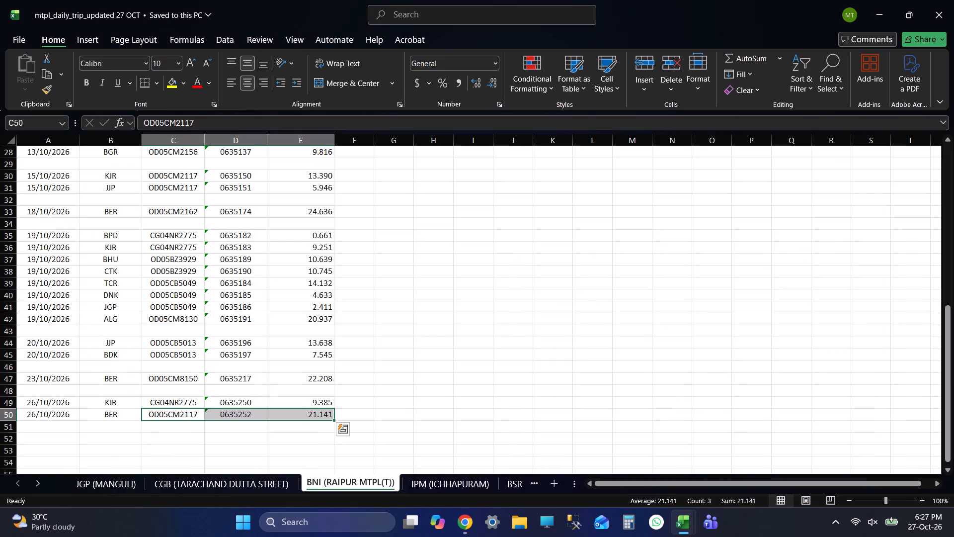
pyautogui.hotkey('alt', 'Tab')
pyautogui.hotkey('alt', 'Tab')
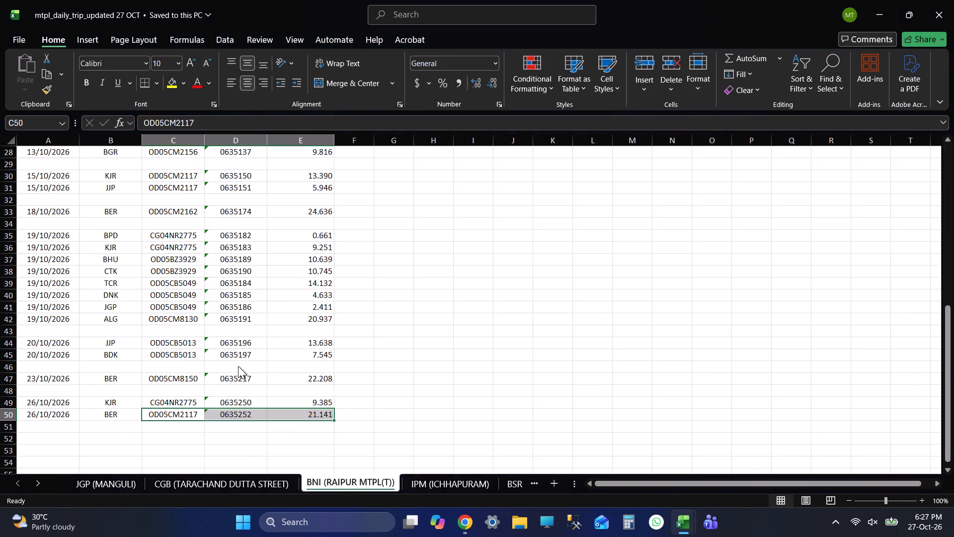
pyautogui.hotkey('alt', 'Tab')
pyautogui.hotkey('alt', 'Tab')
pyautogui.hotkey('alt', 'Tab')
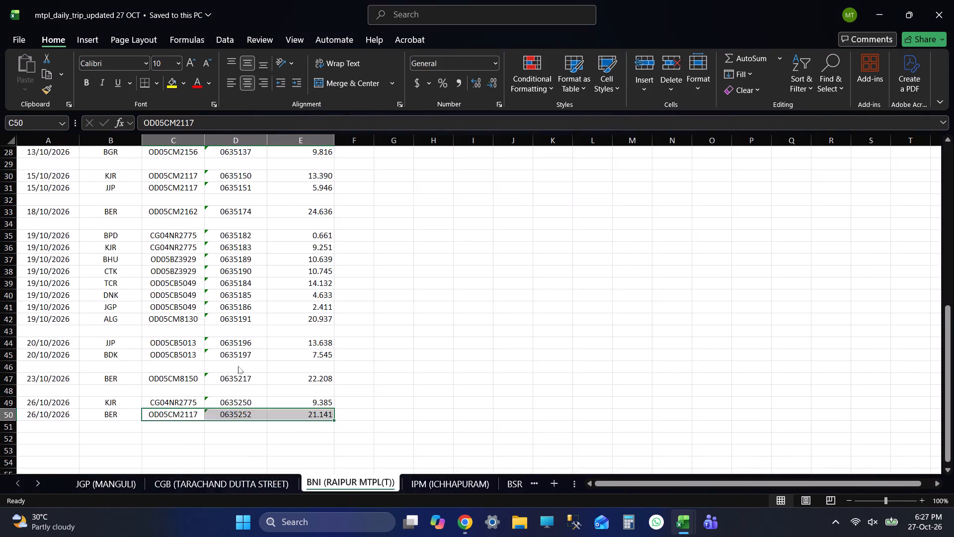
pyautogui.hotkey('alt', 'Tab')
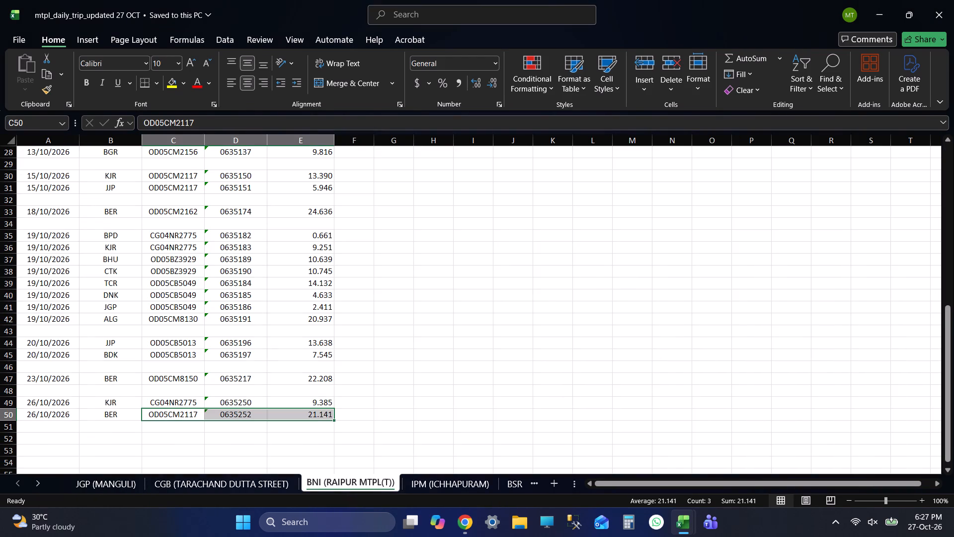
pyautogui.click(191, 378)
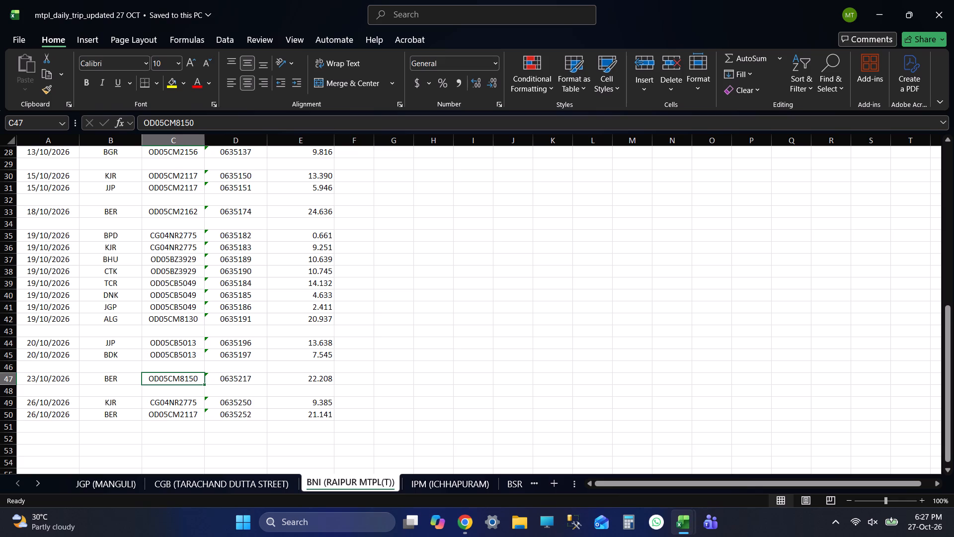
pyautogui.moveTo(188, 256); pyautogui.dragTo(186, 271)
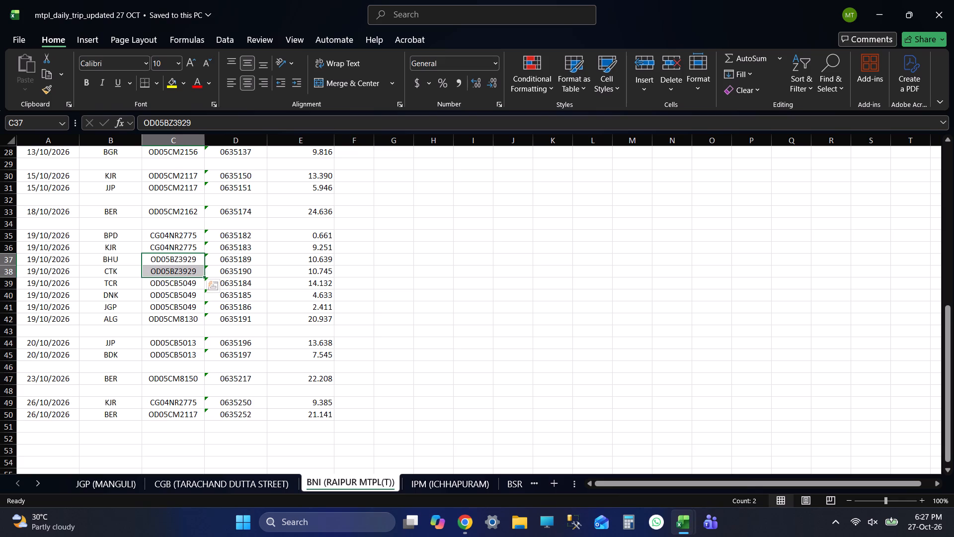
pyautogui.hotkey('alt', 'Tab')
pyautogui.hotkey('alt', 'Tab')
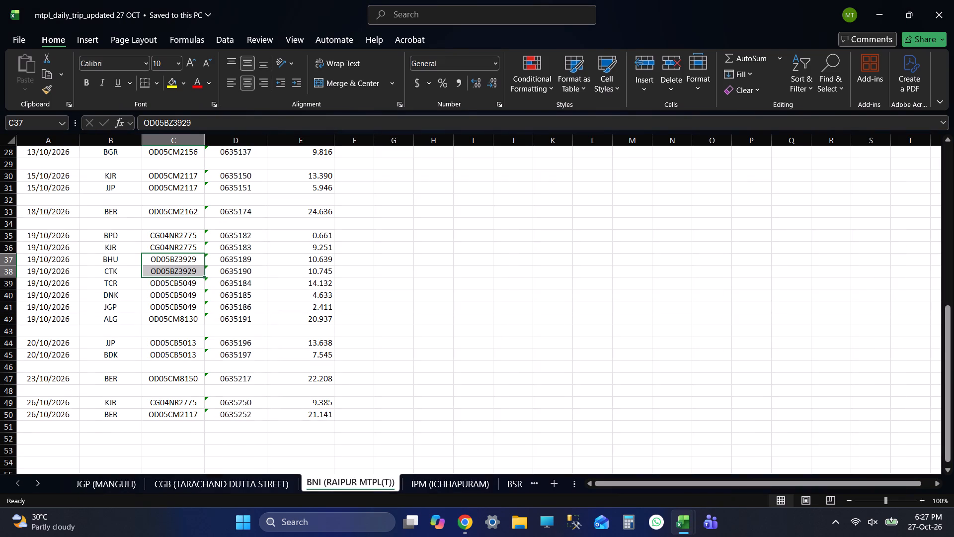
pyautogui.hotkey('alt', 'Tab')
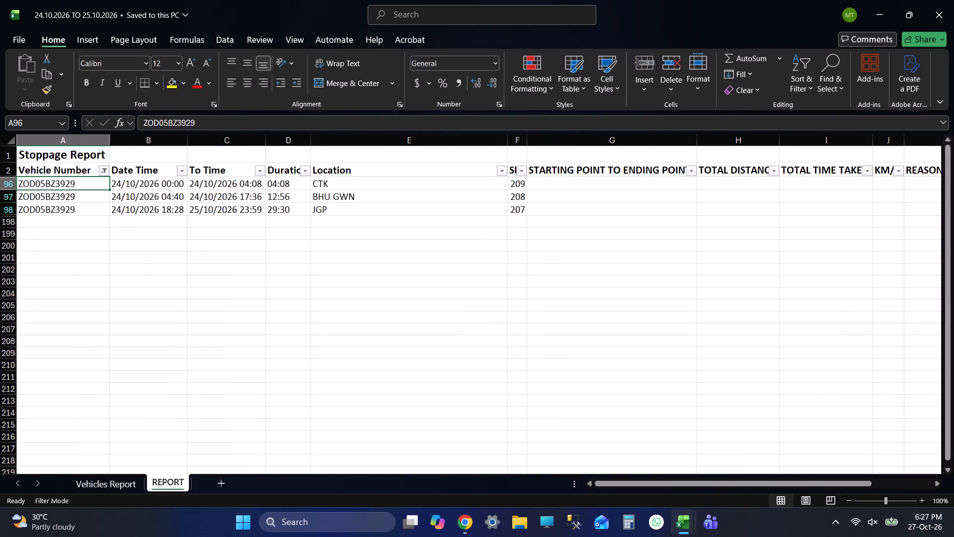
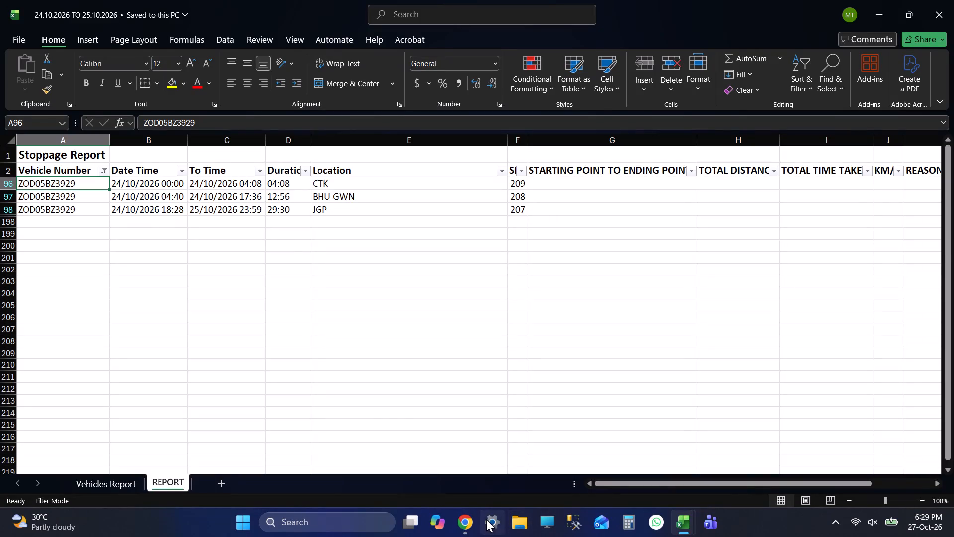
# Search Google in a new Chrome tab for "darjeeling beautiful images", look through the results and close the tab.
pyautogui.click(463, 524)
pyautogui.click(494, 3)
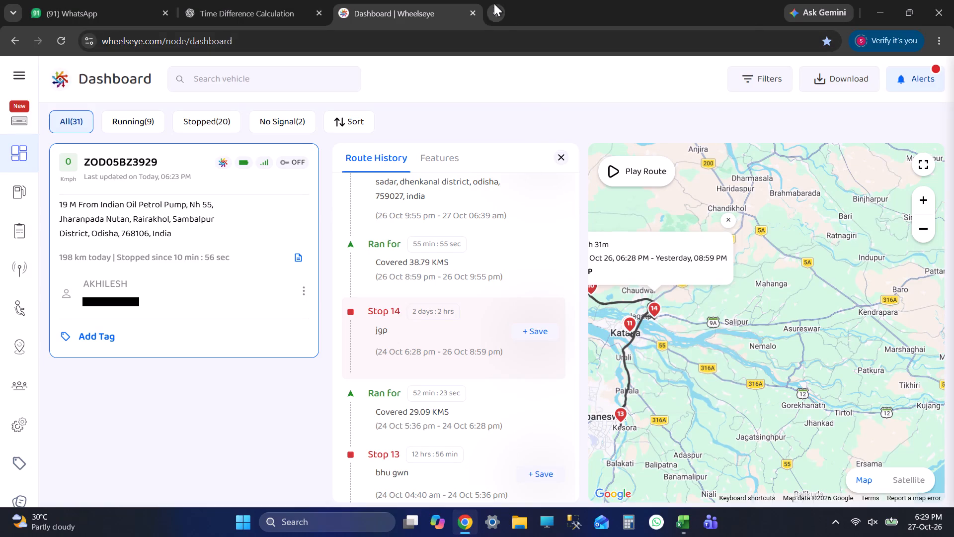
pyautogui.write('DARJEELING BEUTIFUL')
pyautogui.press('space')
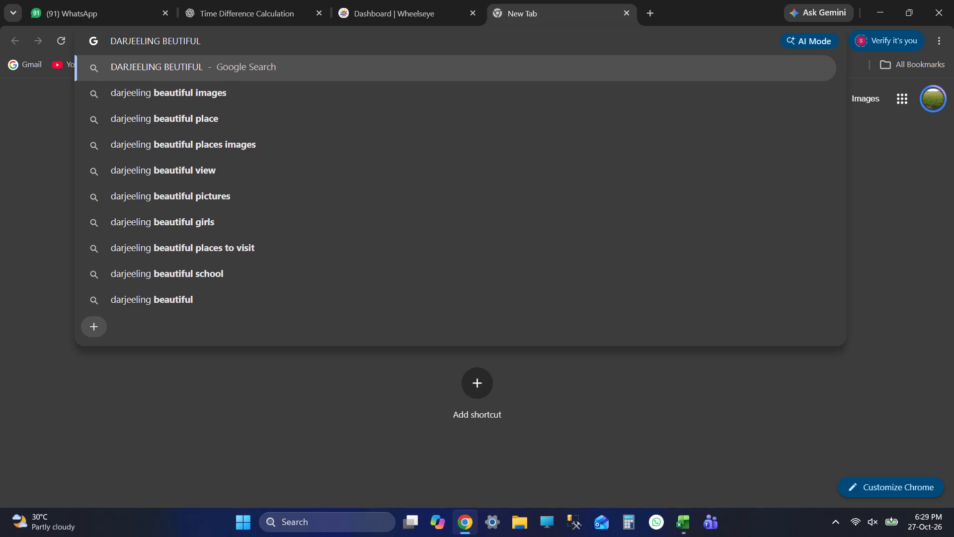
pyautogui.click(216, 97)
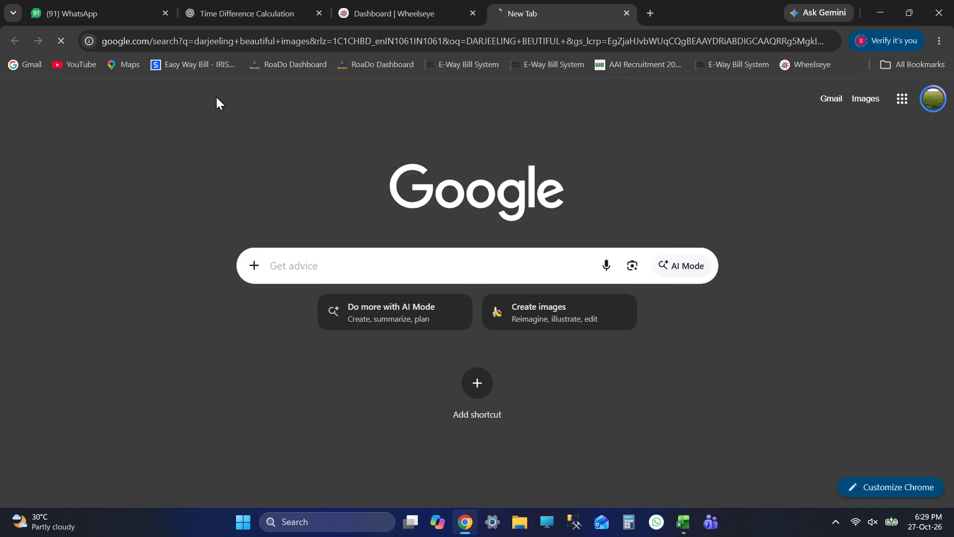
pyautogui.scroll(-2, 467, 300)
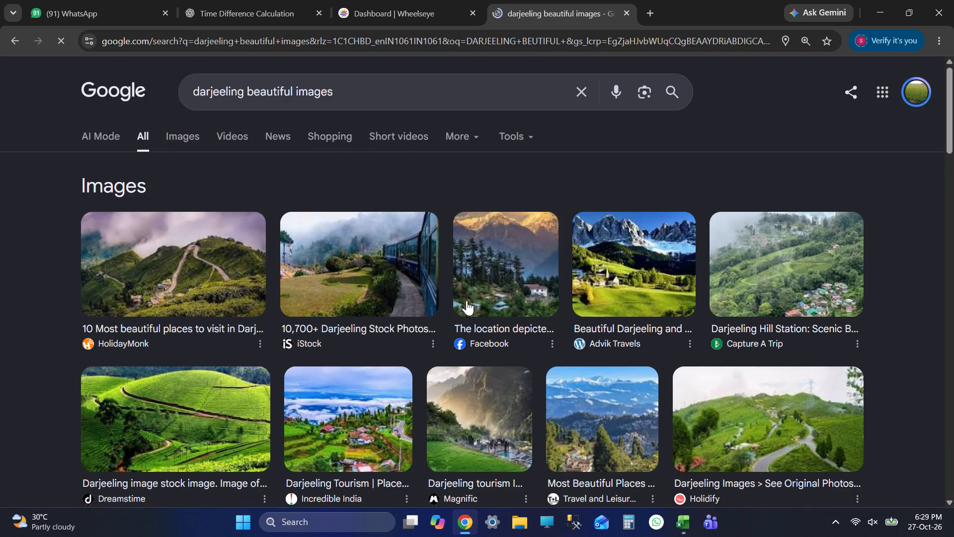
pyautogui.scroll(-3, 424, 342)
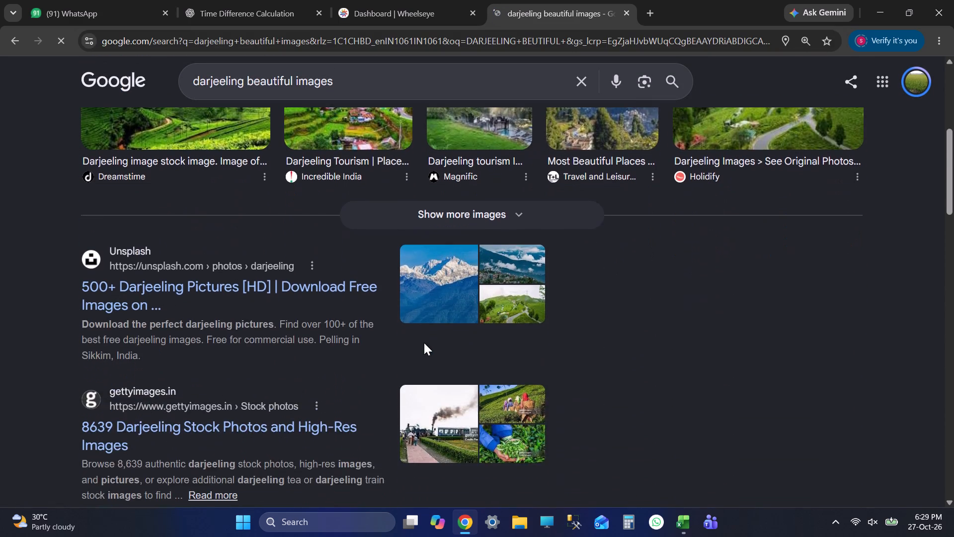
pyautogui.scroll(-7, 437, 338)
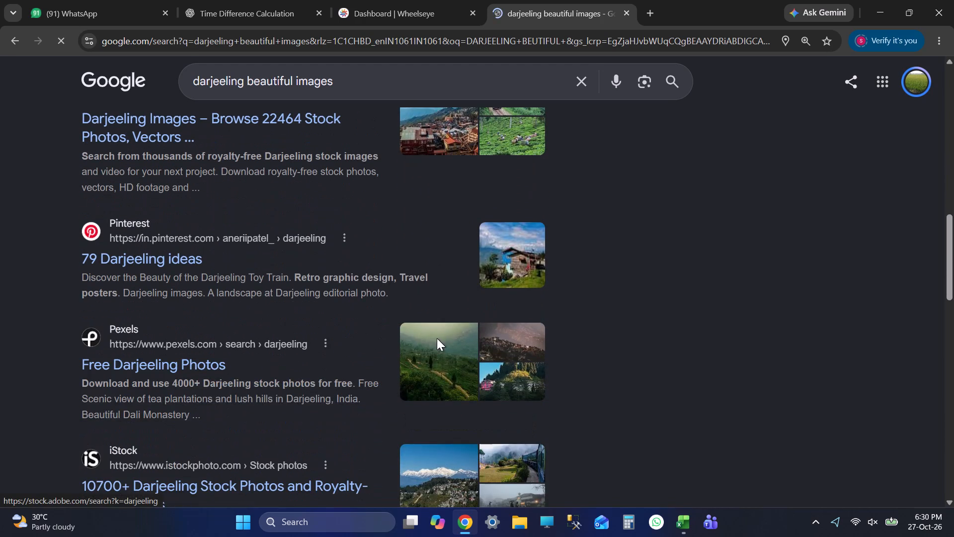
pyautogui.scroll(-1, 437, 338)
pyautogui.scroll(1, 437, 338)
pyautogui.scroll(-2, 437, 338)
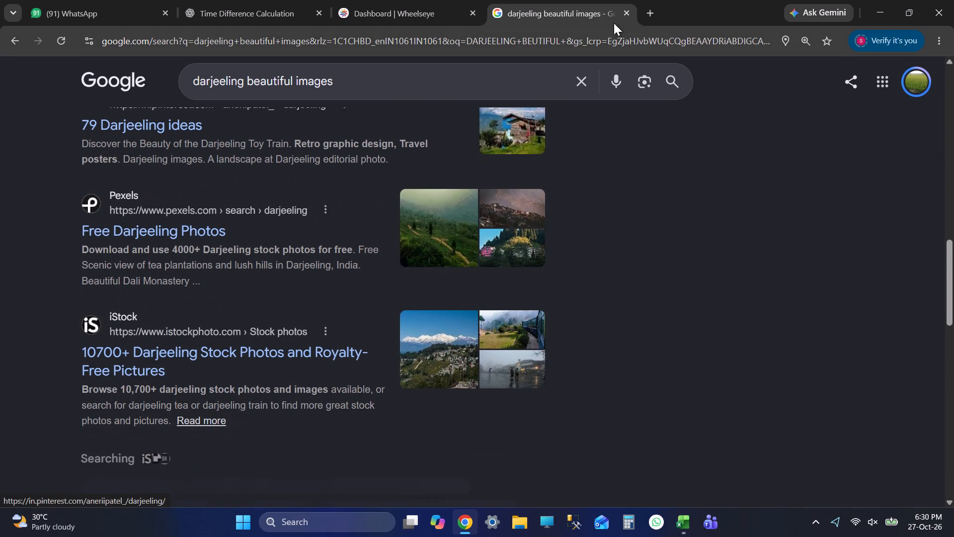
pyautogui.click(633, 11)
pyautogui.click(624, 12)
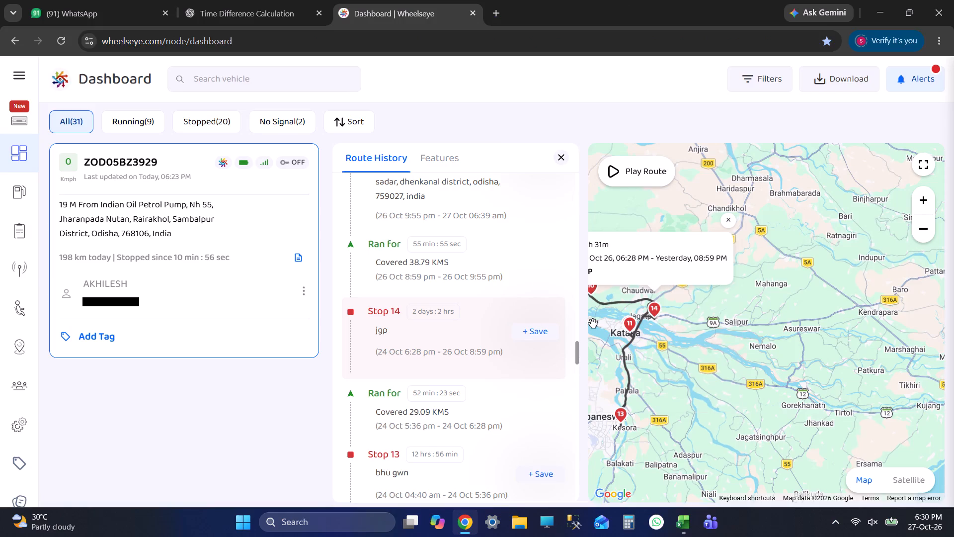
pyautogui.scroll(-3, 676, 323)
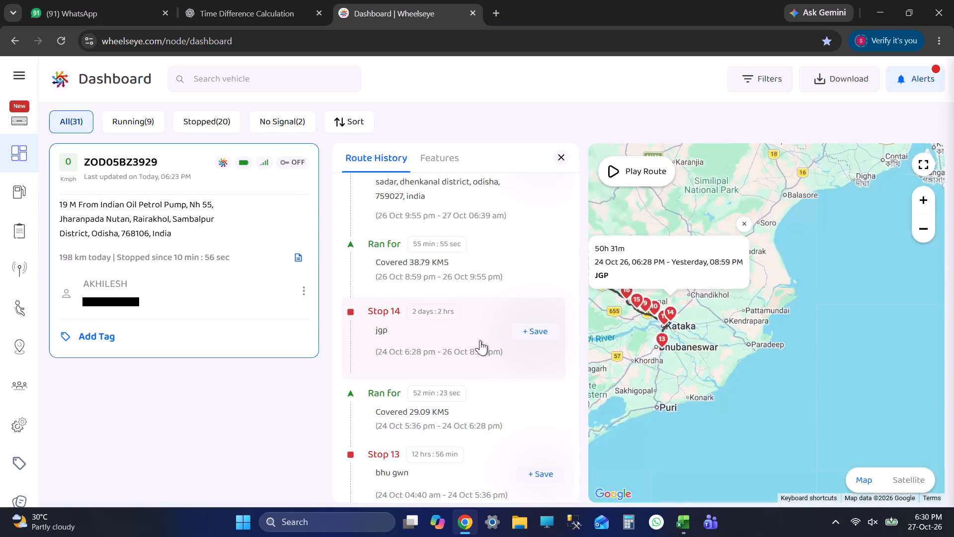
pyautogui.scroll(2, 480, 340)
pyautogui.click(479, 299)
pyautogui.scroll(2, 479, 299)
pyautogui.click(479, 288)
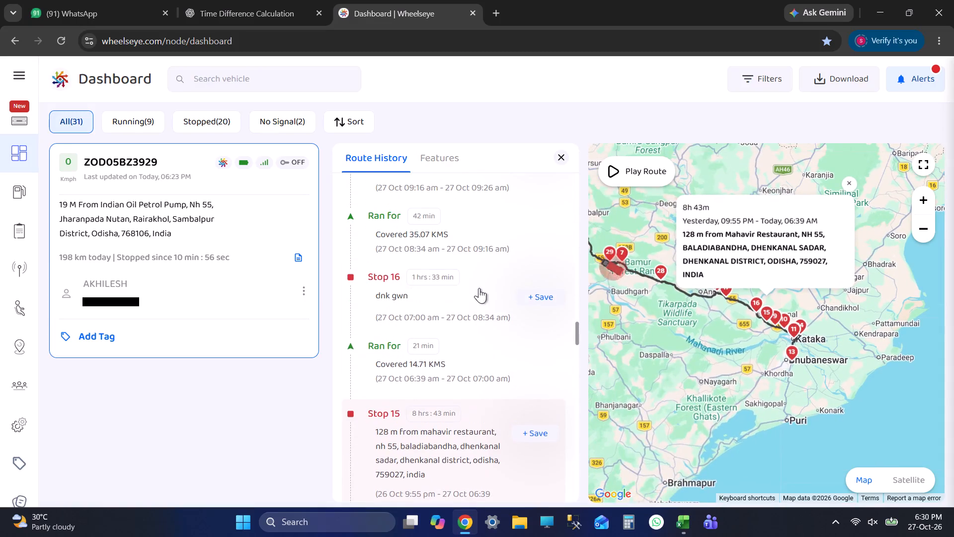
pyautogui.scroll(3, 469, 315)
pyautogui.click(450, 369)
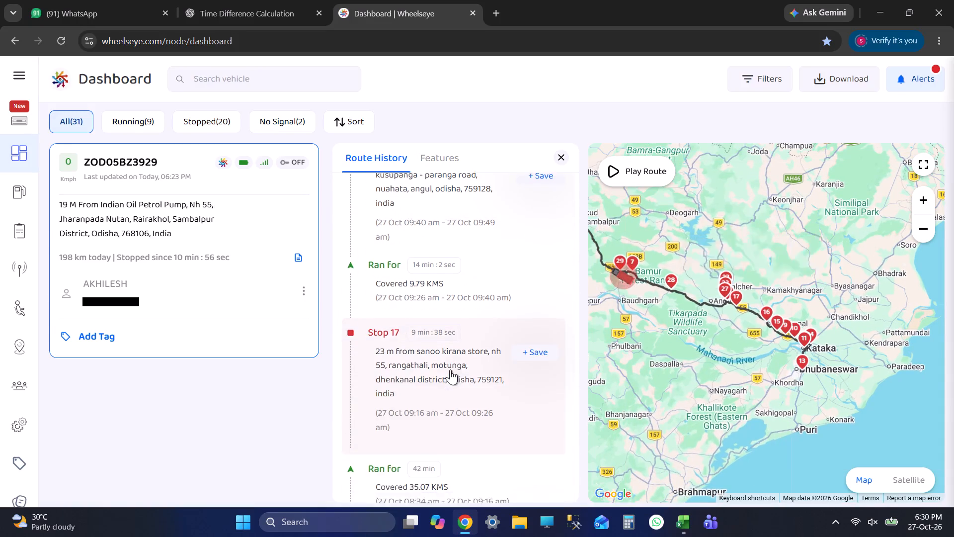
pyautogui.scroll(3, 472, 361)
pyautogui.click(472, 348)
pyautogui.hotkey('alt', 'Tab')
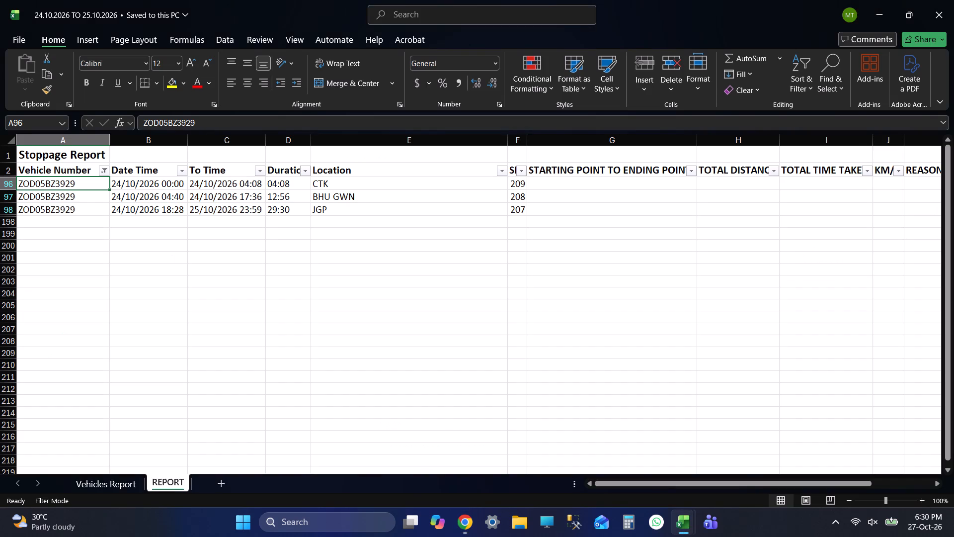
pyautogui.hotkey('alt', 'Tab')
pyautogui.hotkey('alt', 'Tab')
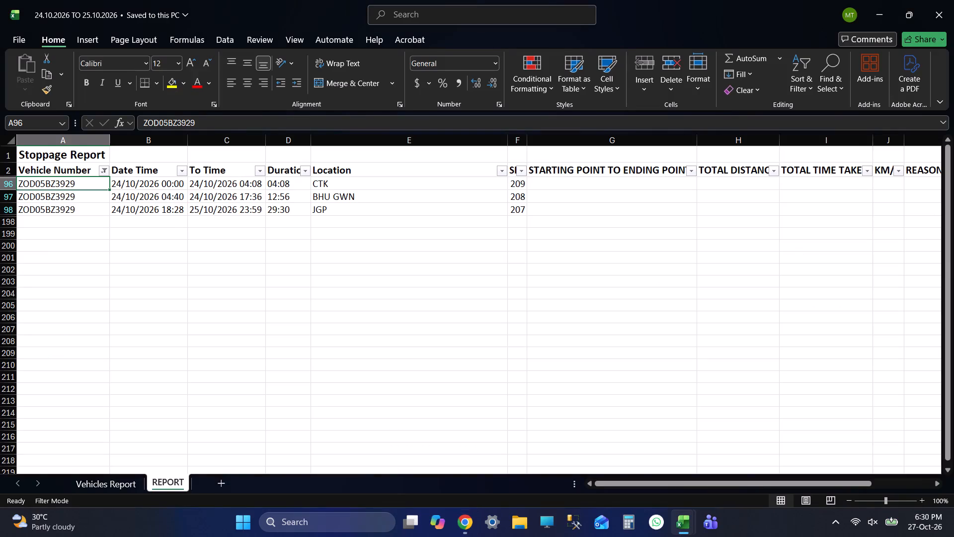
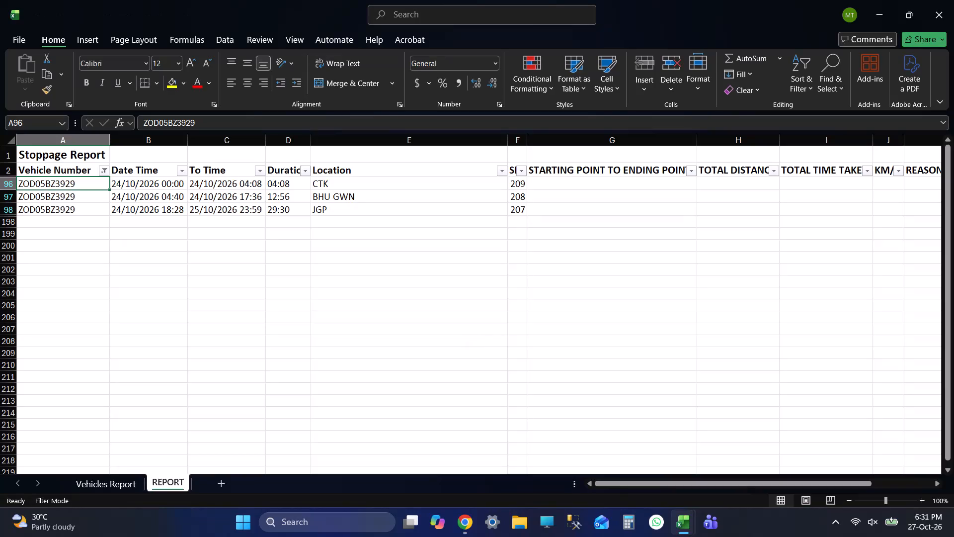
# Save the stoppage report workbook.
pyautogui.hotkey('ctrl', 's')
pyautogui.hotkey('ctrl', 's')
pyautogui.hotkey('ctrl', 's')
pyautogui.hotkey('ctrl', 's')
pyautogui.hotkey('ctrl', 's')
pyautogui.hotkey('ctrl', 's')
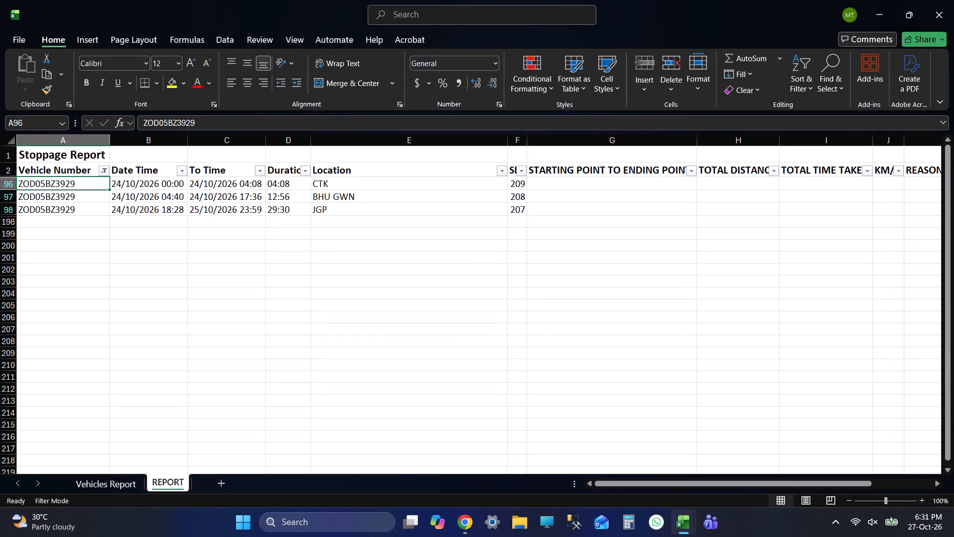
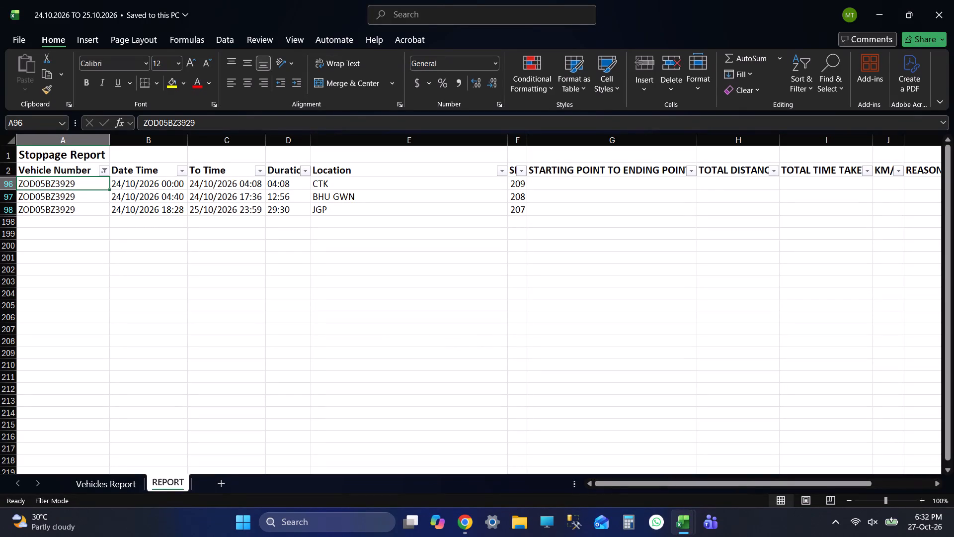
pyautogui.click(101, 173)
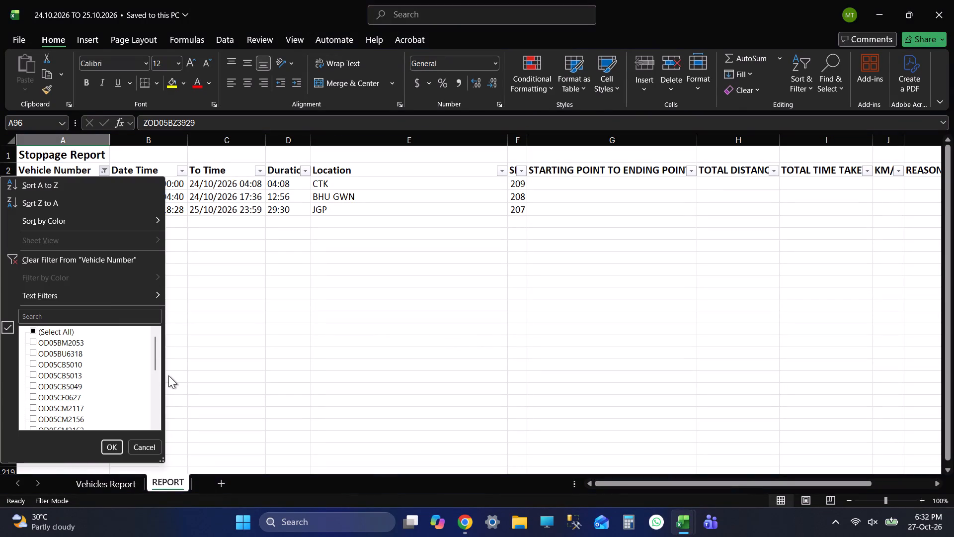
pyautogui.moveTo(154, 361); pyautogui.dragTo(158, 420)
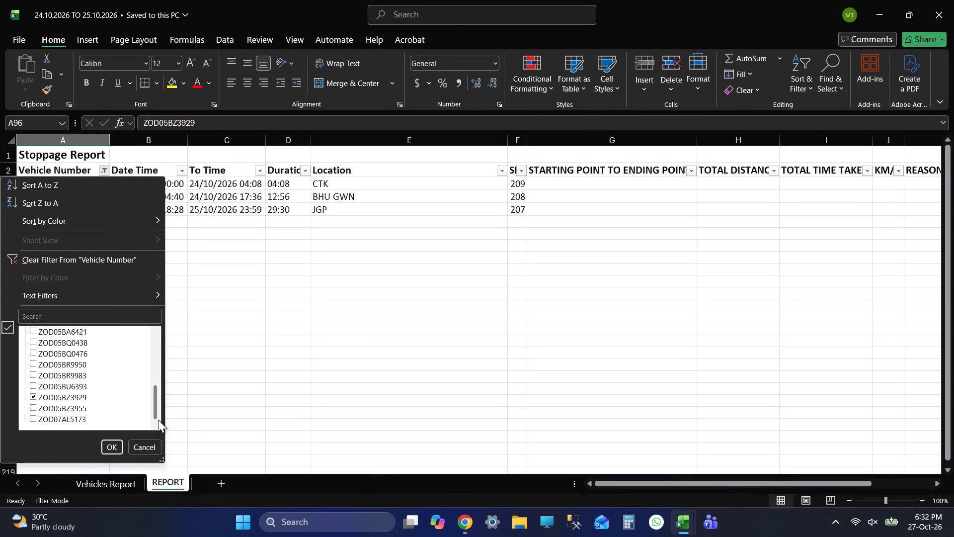
pyautogui.moveTo(158, 420); pyautogui.dragTo(158, 442)
pyautogui.click(57, 395)
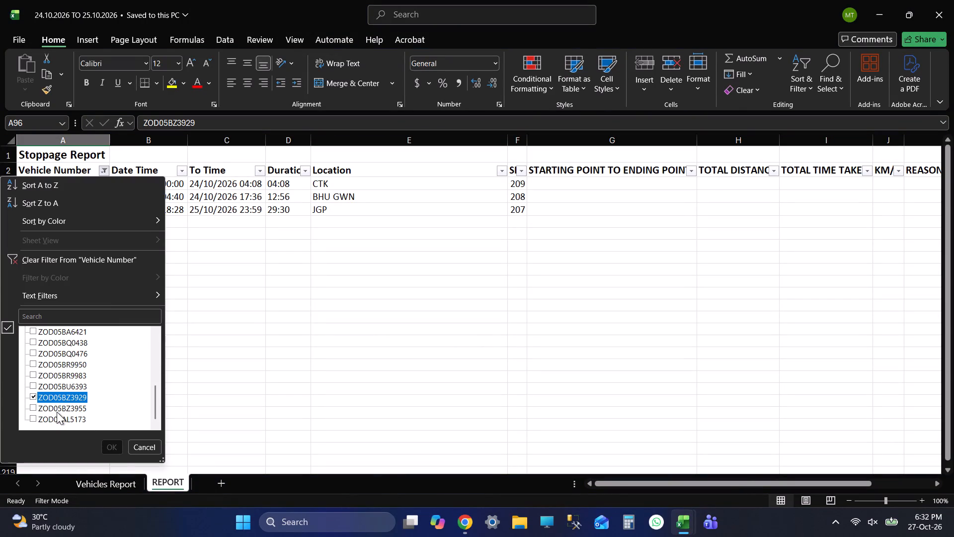
pyautogui.click(57, 412)
pyautogui.click(109, 443)
pyautogui.click(446, 233)
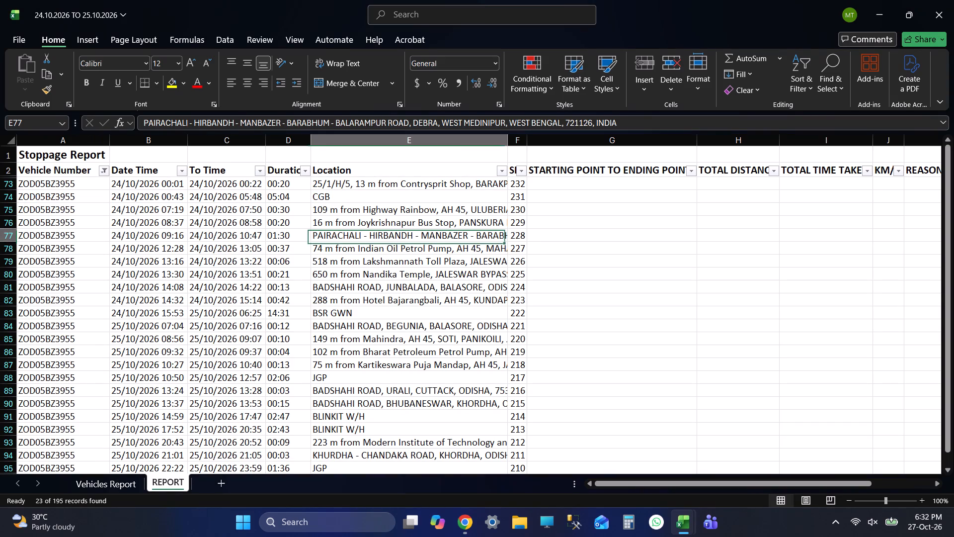
pyautogui.hotkey('ctrl', 's')
pyautogui.click(77, 187)
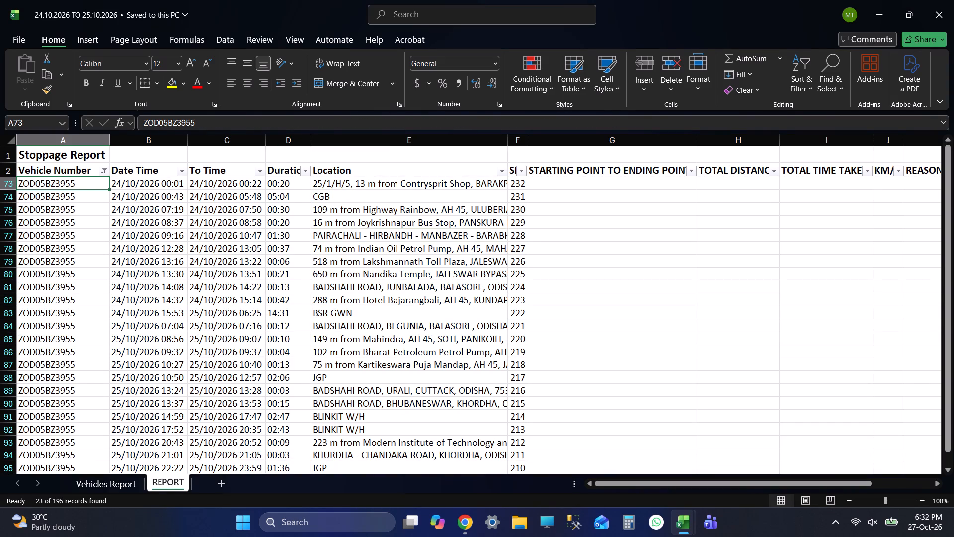
pyautogui.hotkey('ctrl', 'c')
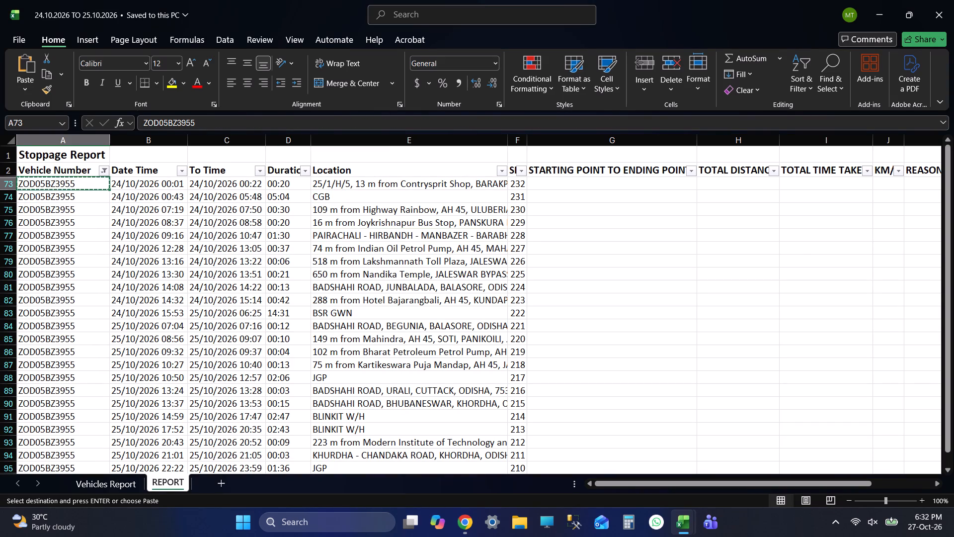
pyautogui.hotkey('alt', 'Tab')
pyautogui.hotkey('alt', 'Tab')
pyautogui.hotkey('alt', 'Tab')
pyautogui.hotkey('alt', 'Tab')
pyautogui.hotkey('alt', 'Tab')
pyautogui.hotkey('alt', 'Tab')
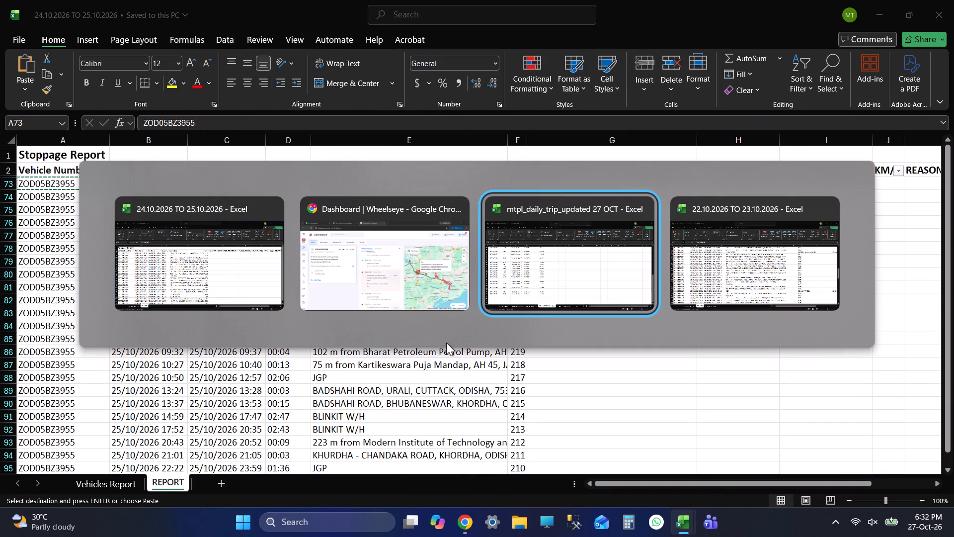
pyautogui.hotkey('alt', 'Tab')
pyautogui.hotkey('alt', 'Tab')
pyautogui.hotkey('alt', 'Tab')
pyautogui.hotkey('alt', 'Tab')
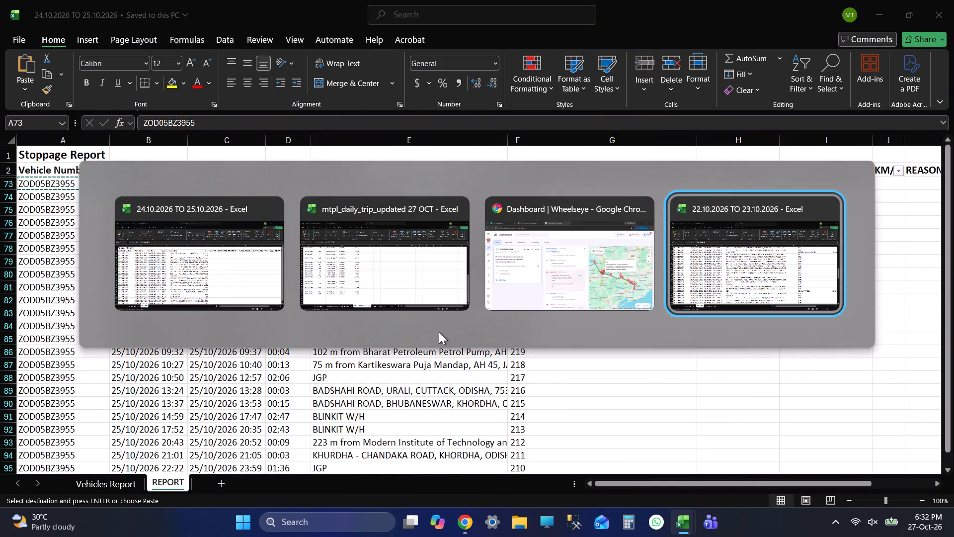
pyautogui.hotkey('ctrl', 'f')
pyautogui.hotkey('ctrl', 'v')
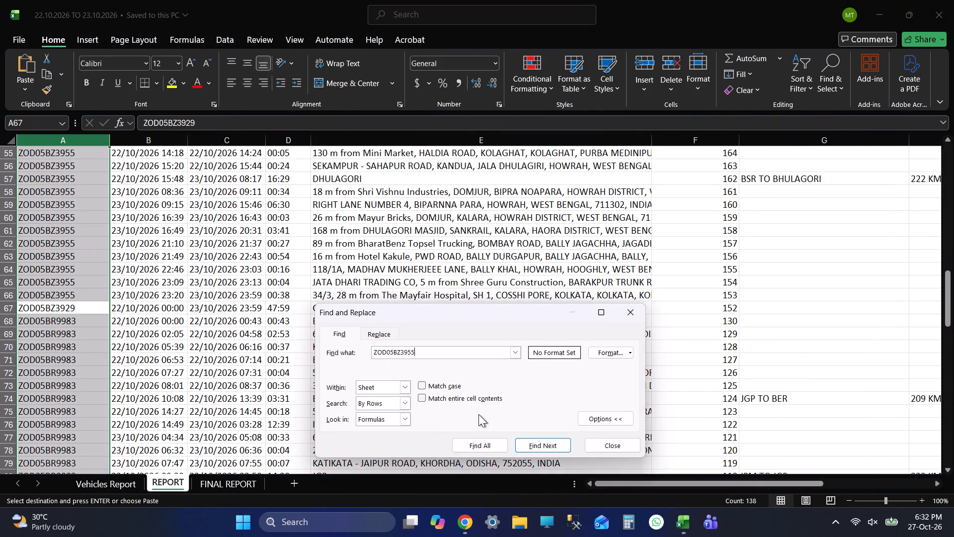
pyautogui.press('Return')
pyautogui.press('Return')
pyautogui.press('Return')
pyautogui.press('Return')
pyautogui.press('Return')
pyautogui.press('Return')
pyautogui.press('Return')
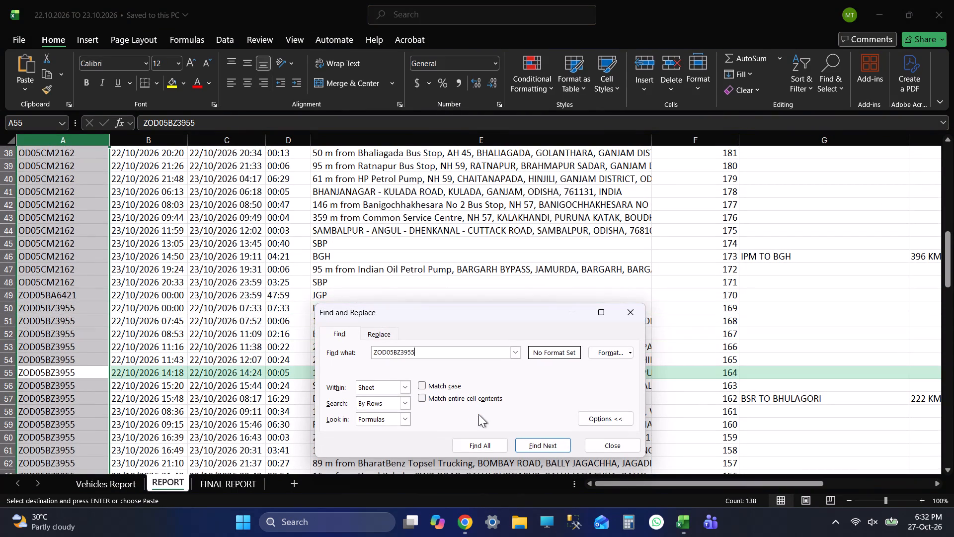
pyautogui.press('Return')
pyautogui.press('Return')
pyautogui.press('Return')
pyautogui.press('Return')
pyautogui.press('Return')
pyautogui.press('Return')
pyautogui.press('Return')
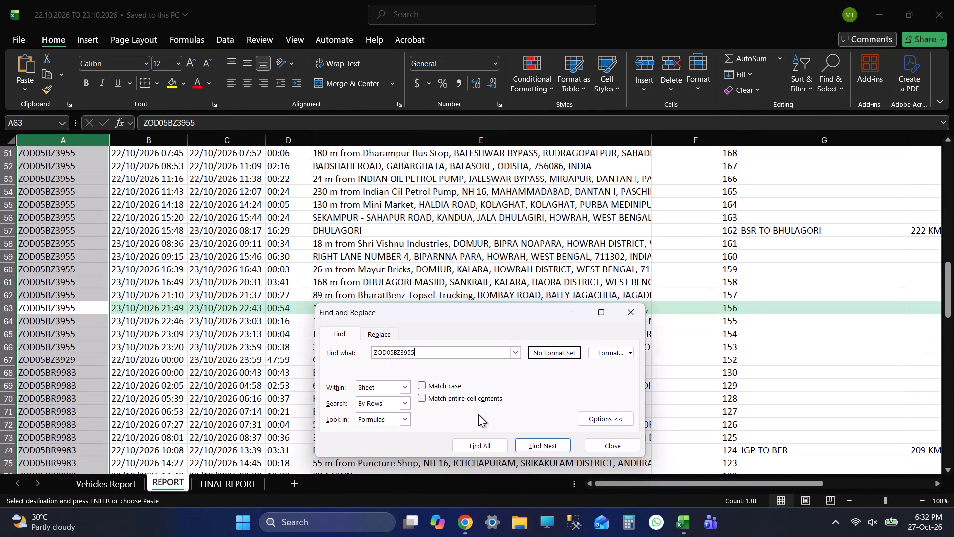
pyautogui.press('Return')
pyautogui.press('Return')
pyautogui.press('Return')
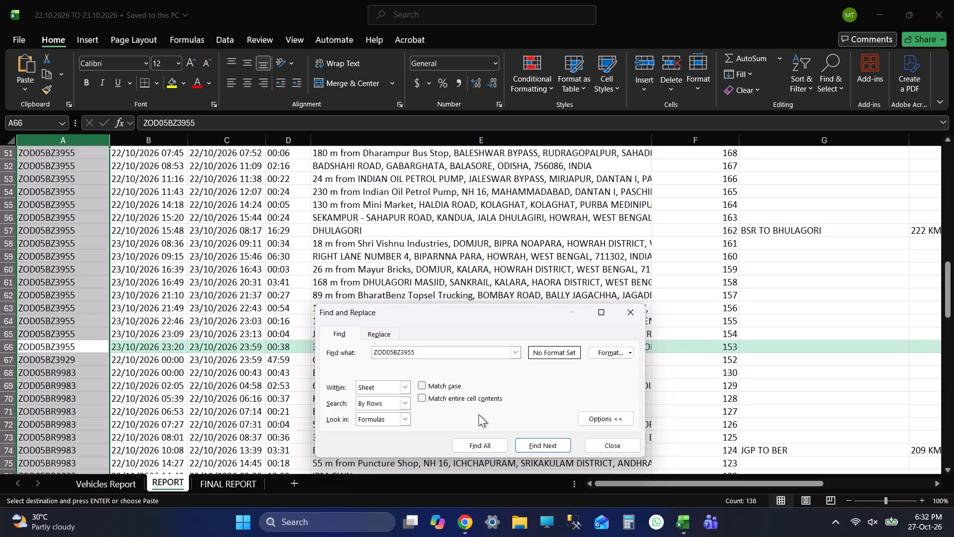
pyautogui.click(613, 440)
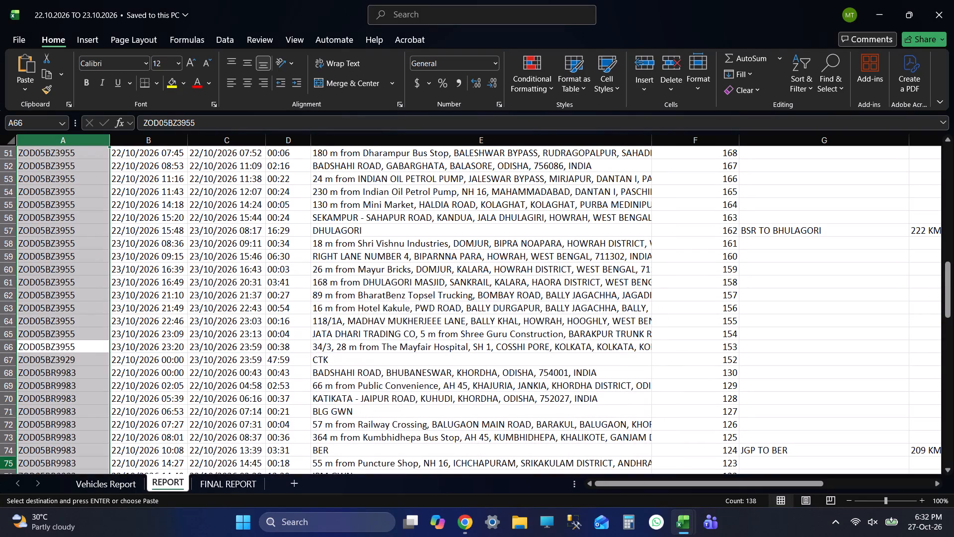
pyautogui.click(10, 348)
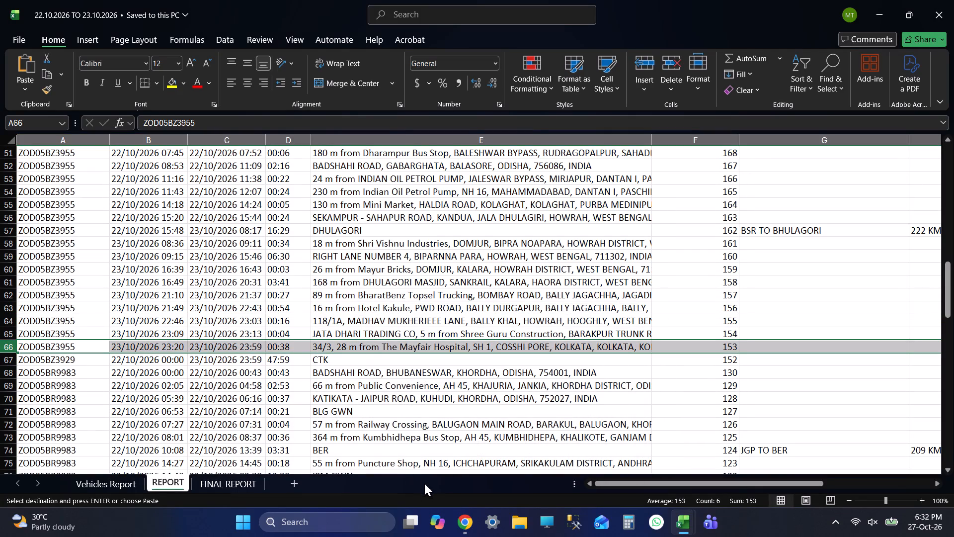
# Switch to Chrome, search the web for CHATWAIT in a new tab, and open the chatwait.com homepage.
pyautogui.hotkey('alt', 'Tab')
pyautogui.hotkey('alt', 'Tab')
pyautogui.hotkey('alt', 'Tab')
pyautogui.hotkey('alt', 'Tab')
pyautogui.hotkey('alt', 'Tab')
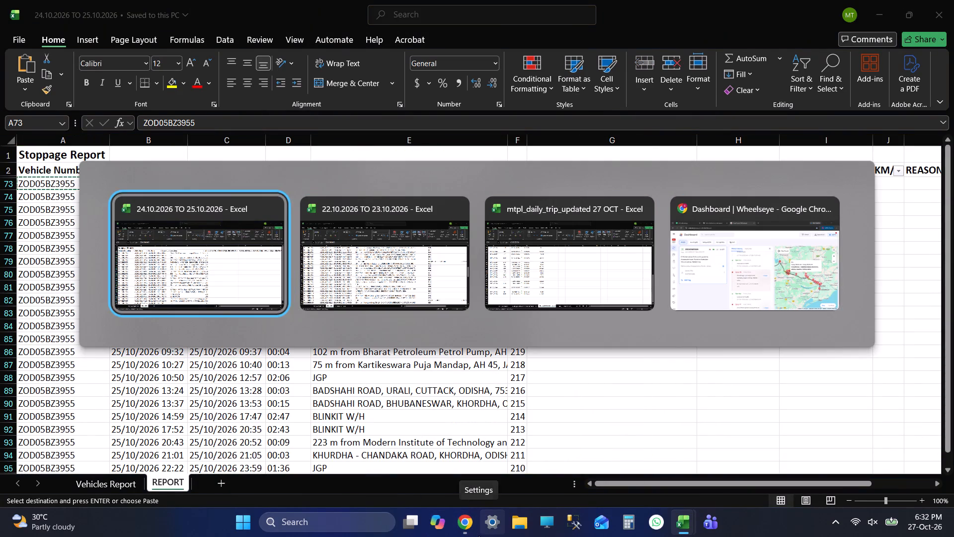
pyautogui.hotkey('alt', 'Tab')
pyautogui.hotkey('alt', 'Tab')
pyautogui.hotkey('alt', 'Tab')
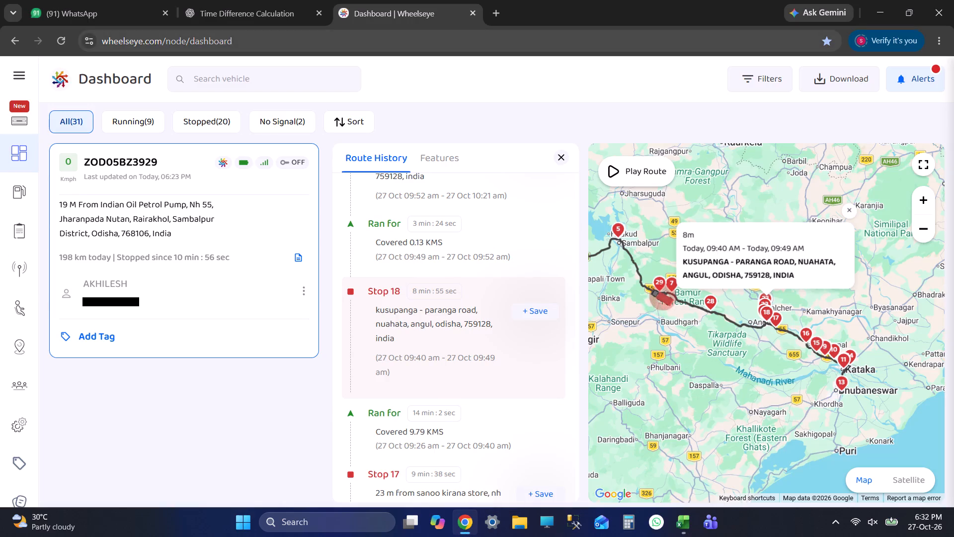
pyautogui.click(500, 12)
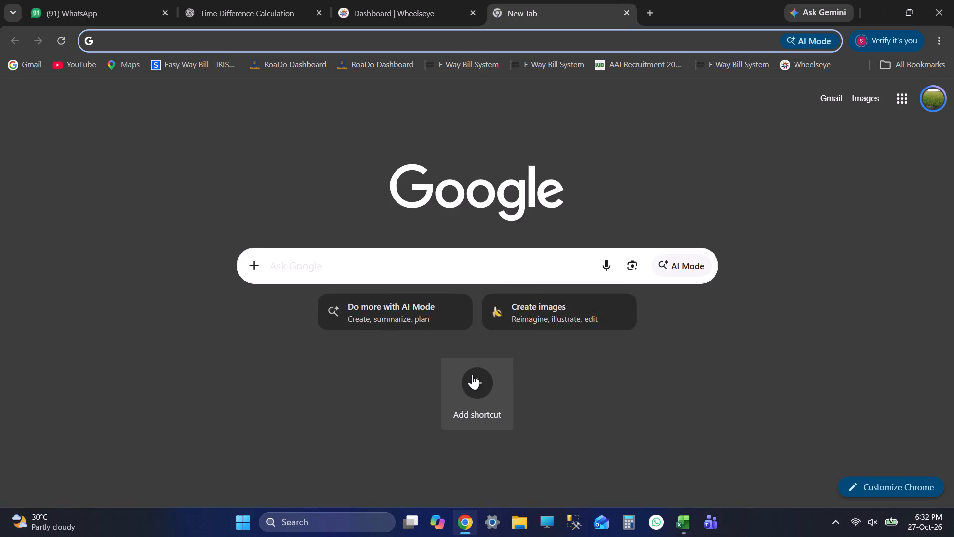
pyautogui.write('CHAT')
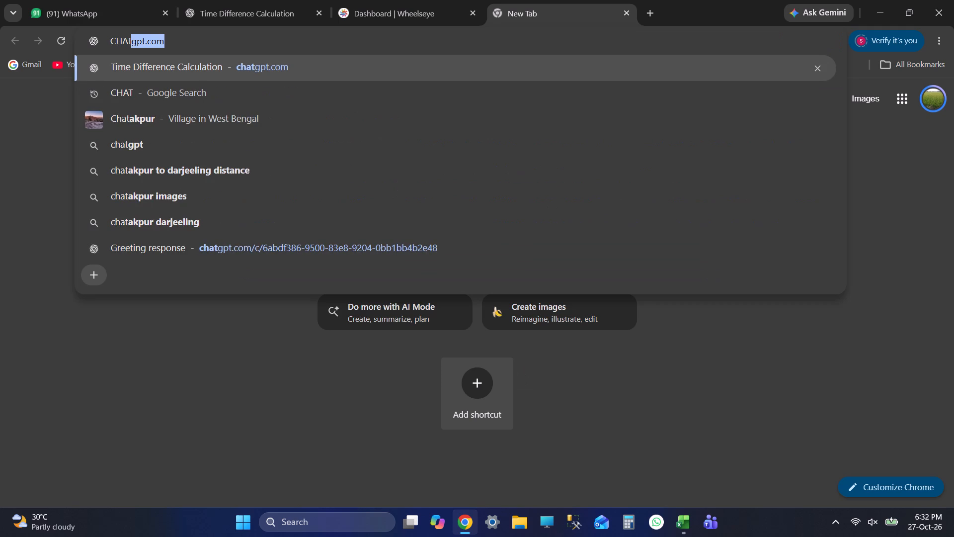
pyautogui.write('WAIT')
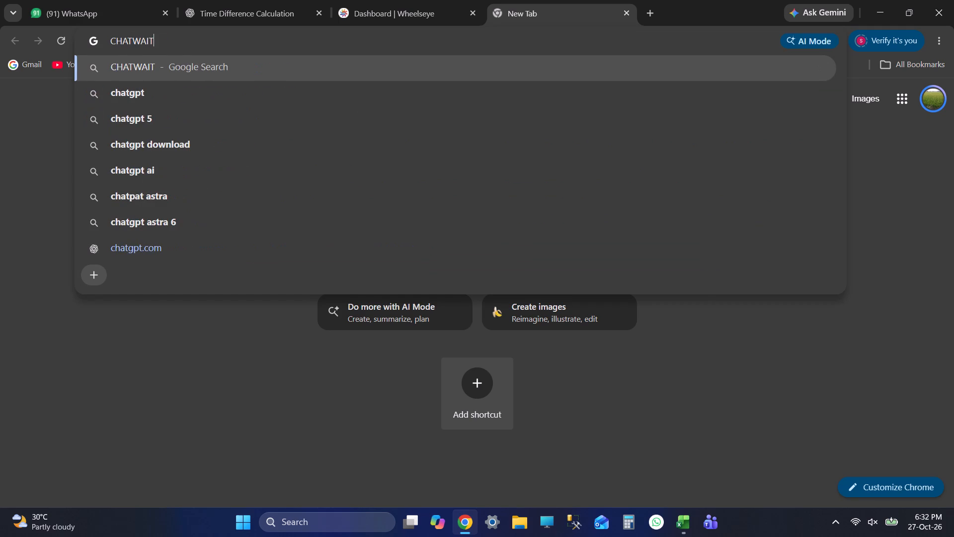
pyautogui.press('Return')
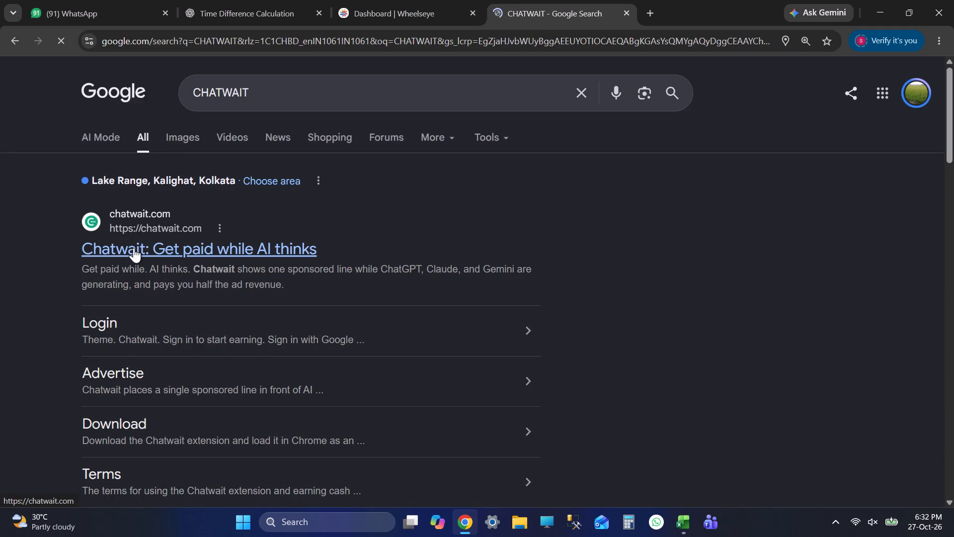
pyautogui.click(136, 253)
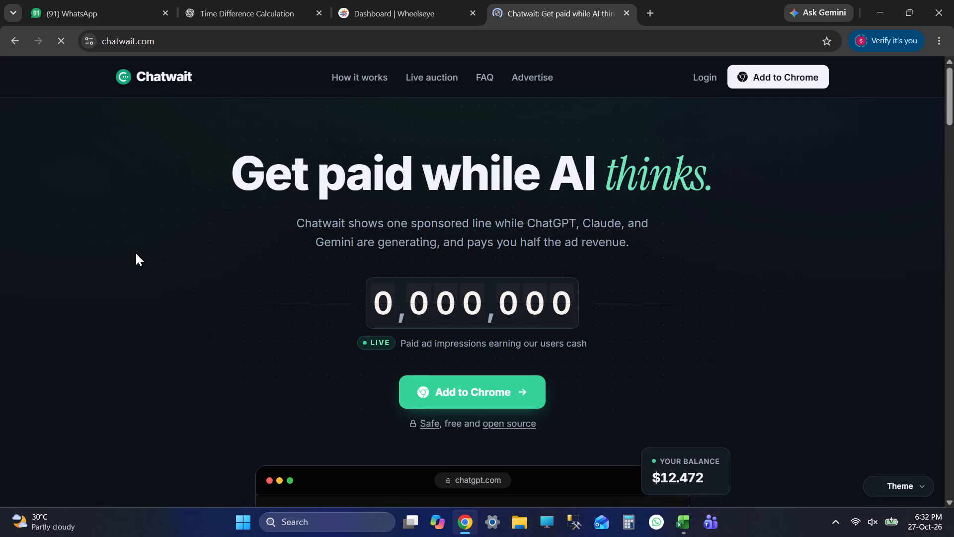
pyautogui.scroll(-3, 560, 331)
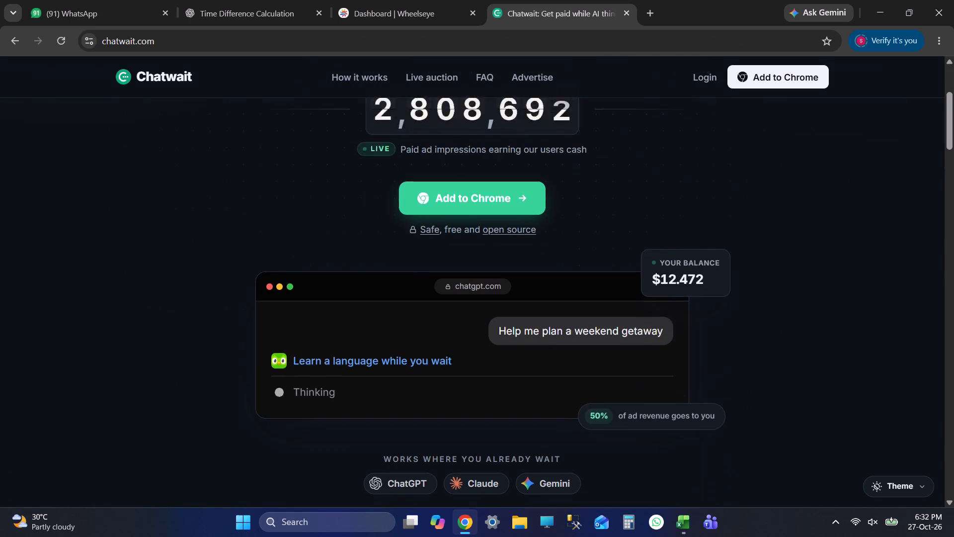
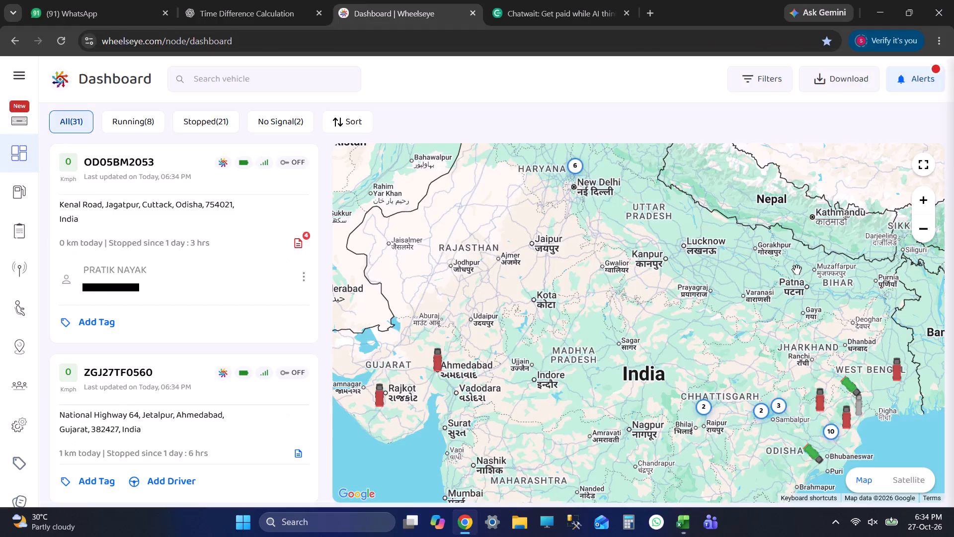
pyautogui.hotkey('alt', 'Tab')
pyautogui.hotkey('alt', 'Tab')
pyautogui.hotkey('alt', 'Tab')
pyautogui.hotkey('alt', 'Tab')
pyautogui.hotkey('alt', 'Tab')
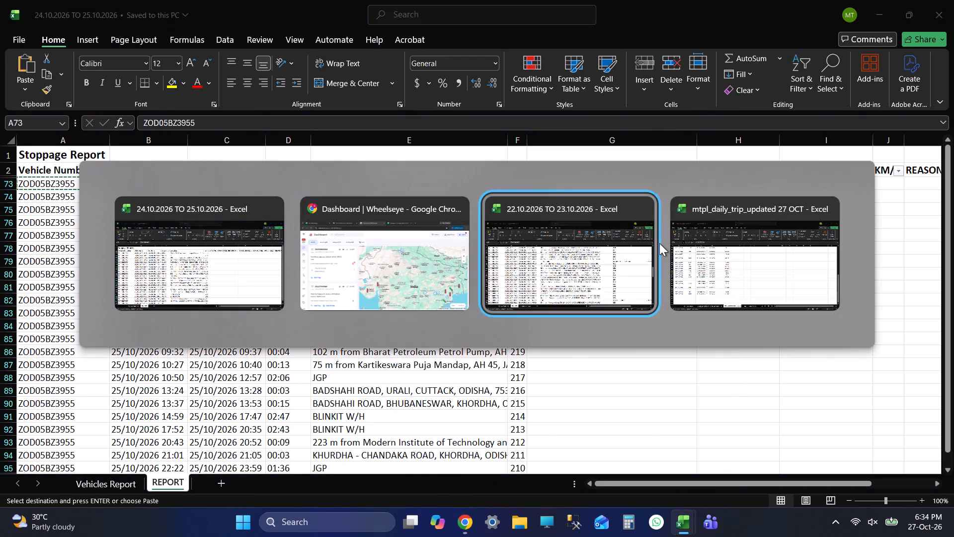
pyautogui.click(55, 139)
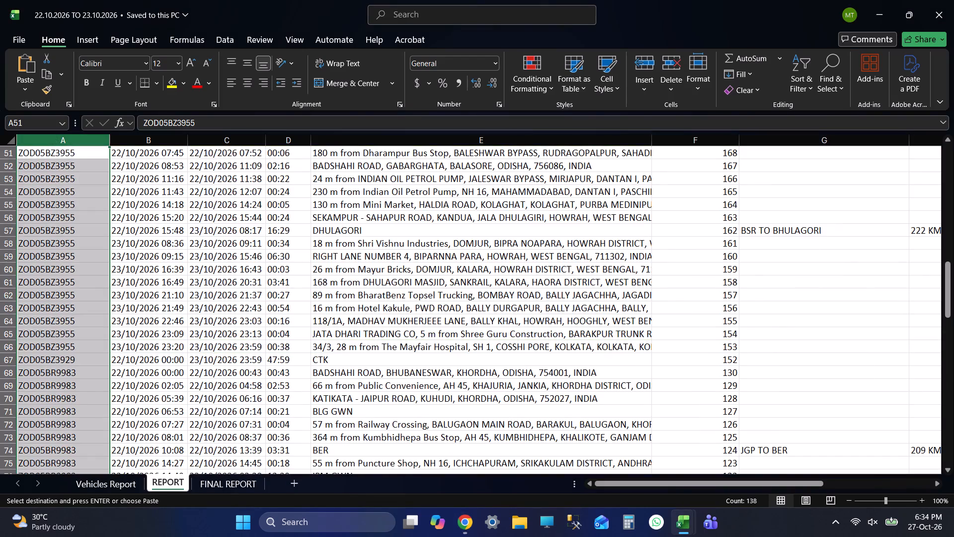
pyautogui.hotkey('ctrl', 'f')
pyautogui.hotkey('ctrl', 'v')
pyautogui.press('Return')
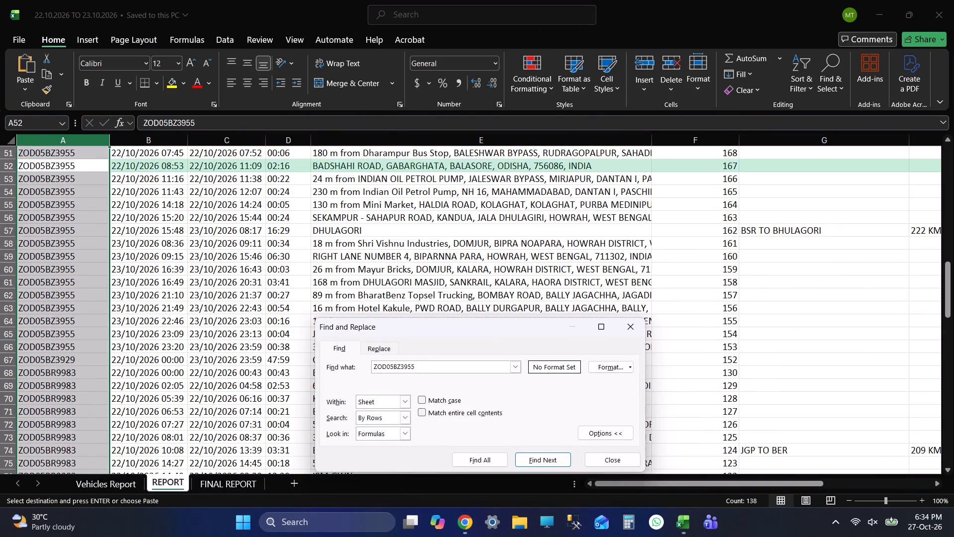
pyautogui.press('Return')
pyautogui.press('Return')
pyautogui.press('Return')
pyautogui.press('Return')
pyautogui.press('Return')
pyautogui.press('Return')
pyautogui.press('Return')
pyautogui.press('Return')
pyautogui.press('Return')
pyautogui.press('Return')
pyautogui.press('Return')
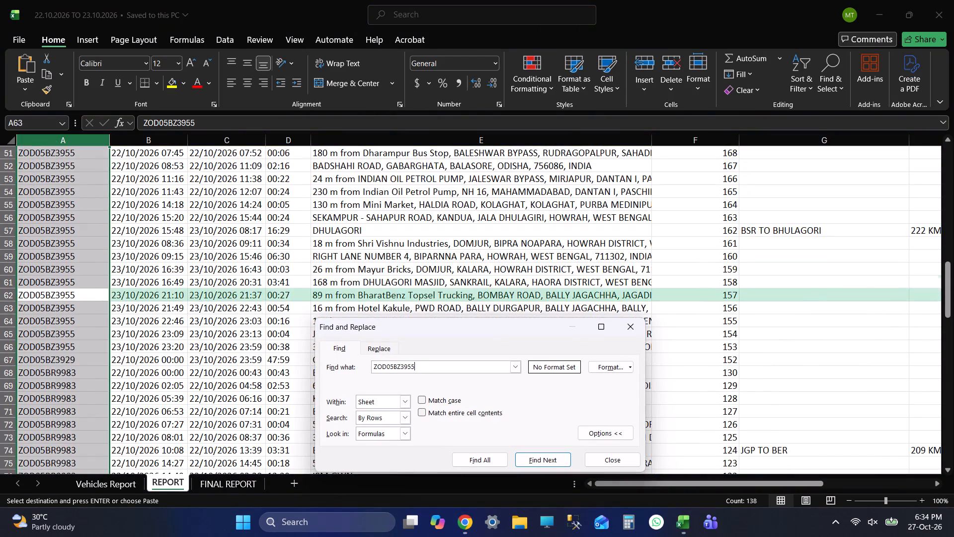
pyautogui.press('Return')
pyautogui.press('Return')
pyautogui.press('Return')
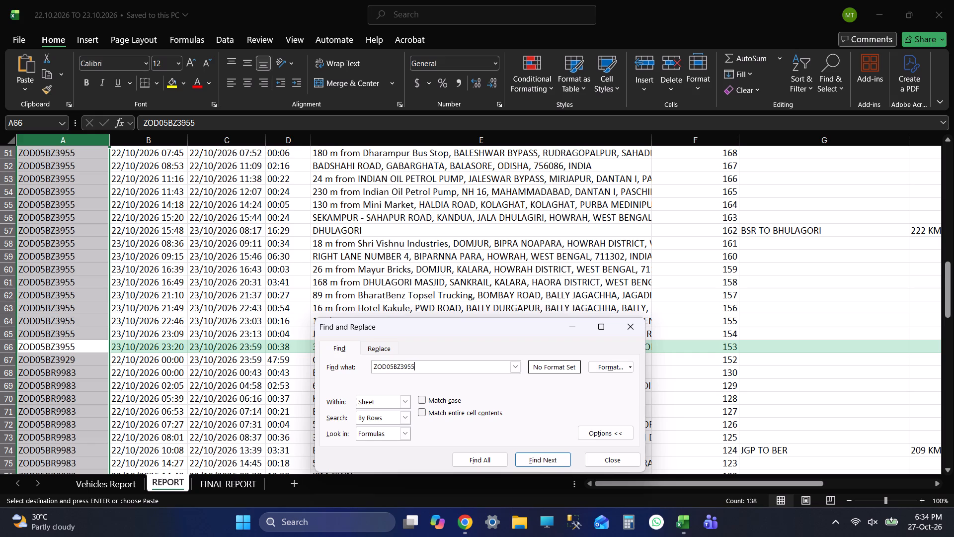
pyautogui.click(599, 466)
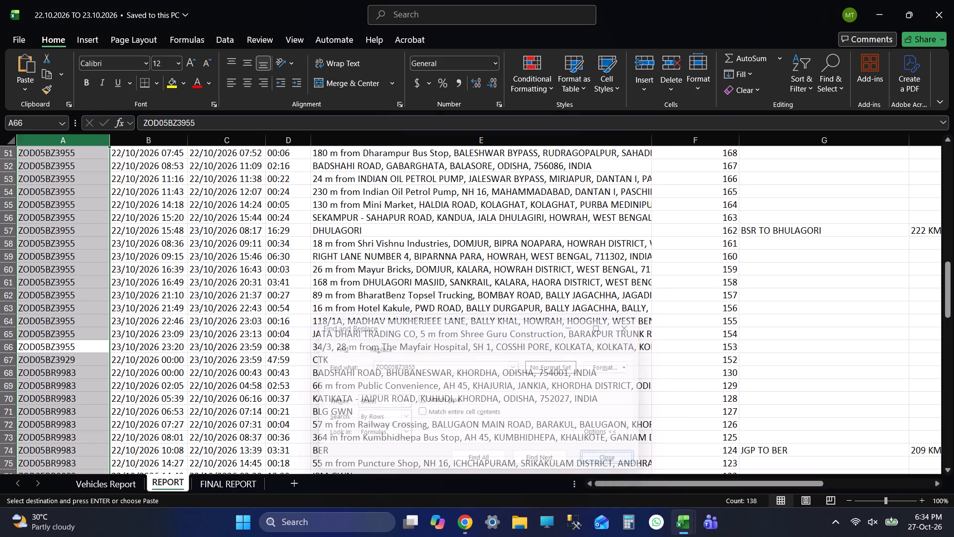
pyautogui.click(6, 341)
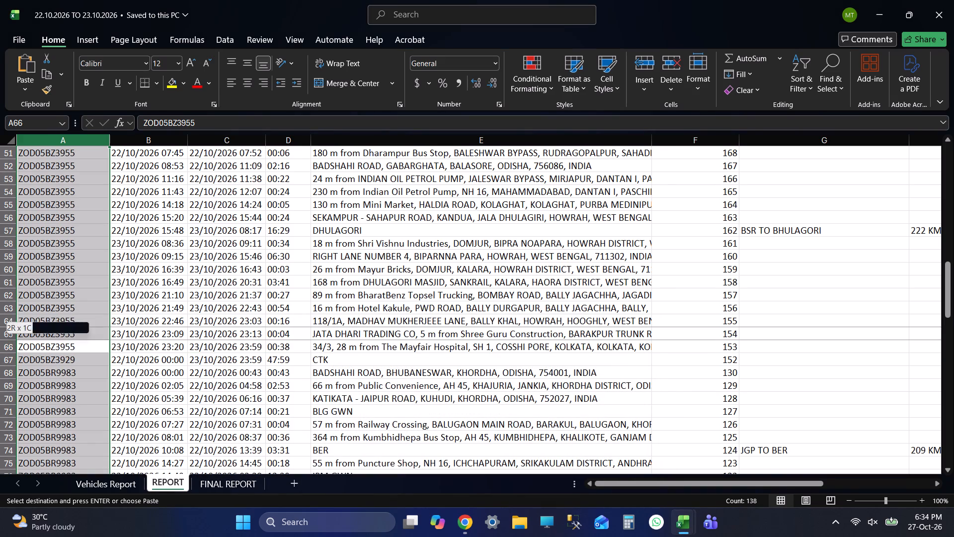
pyautogui.click(7, 348)
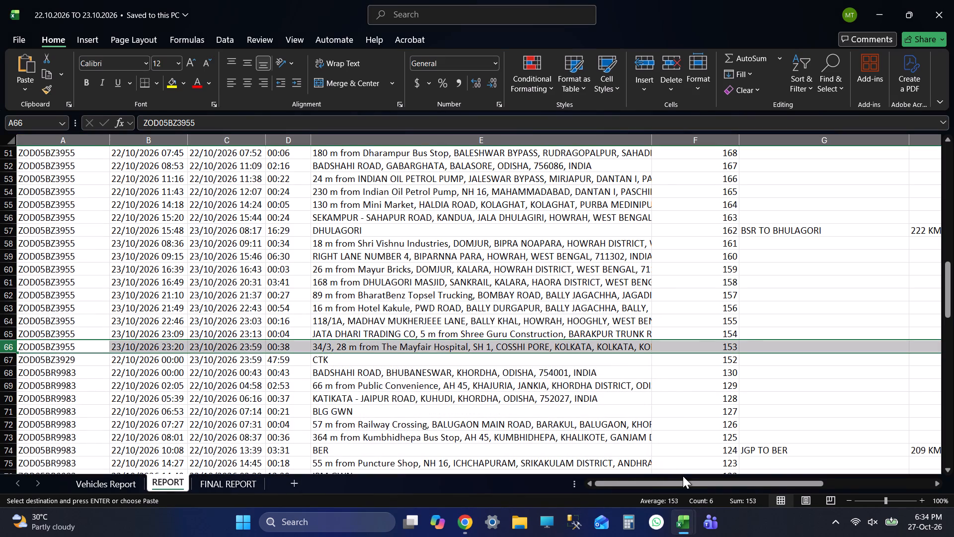
pyautogui.moveTo(686, 482); pyautogui.dragTo(370, 497)
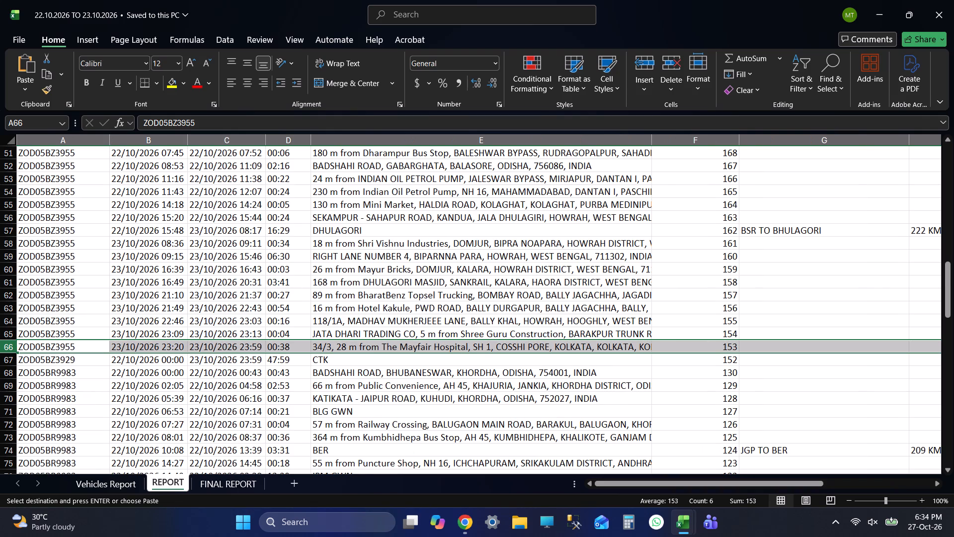
pyautogui.hotkey('alt', 'Tab')
pyautogui.hotkey('alt', 'Tab')
pyautogui.hotkey('alt', 'Tab')
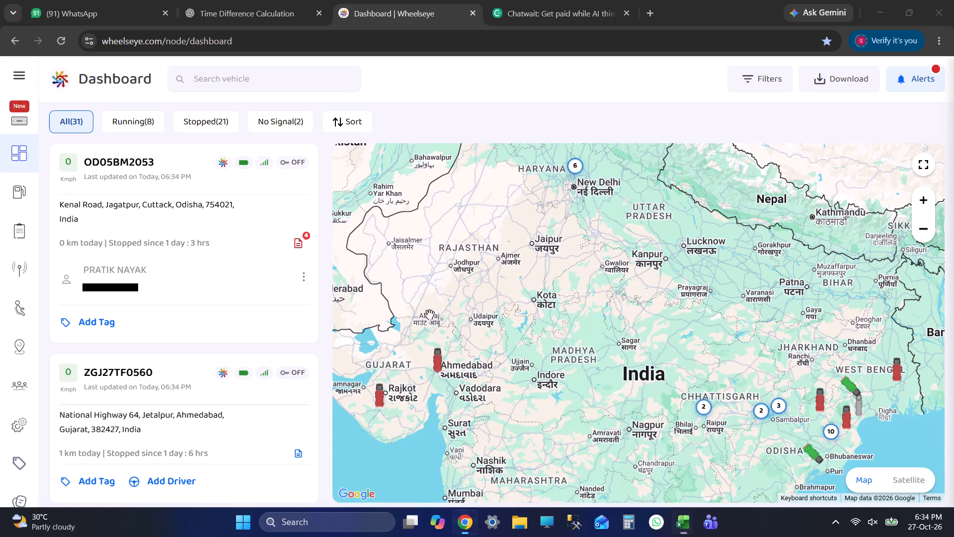
pyautogui.click(208, 81)
pyautogui.hotkey('alt', 'Tab')
pyautogui.hotkey('alt', 'Tab')
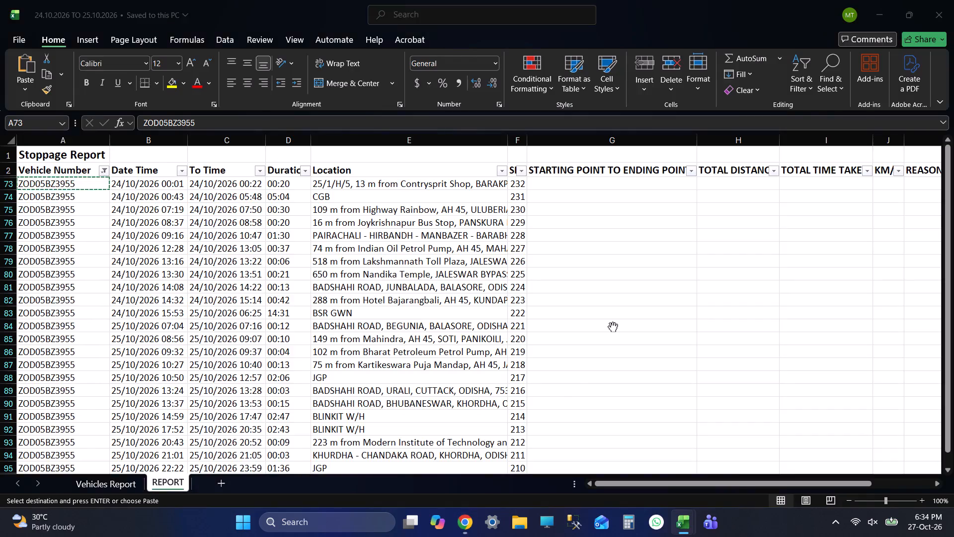
pyautogui.hotkey('ctrl', 'v')
pyautogui.press('Return')
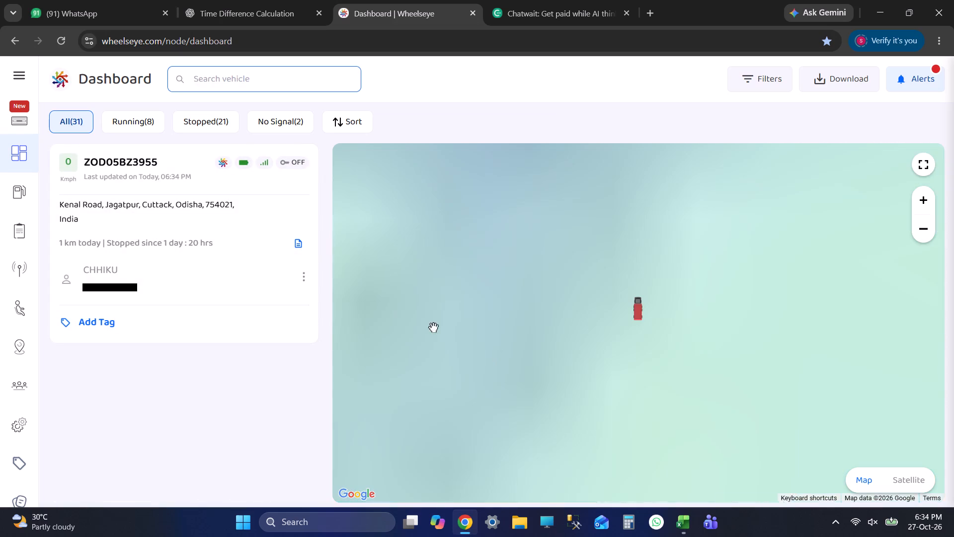
pyautogui.click(207, 247)
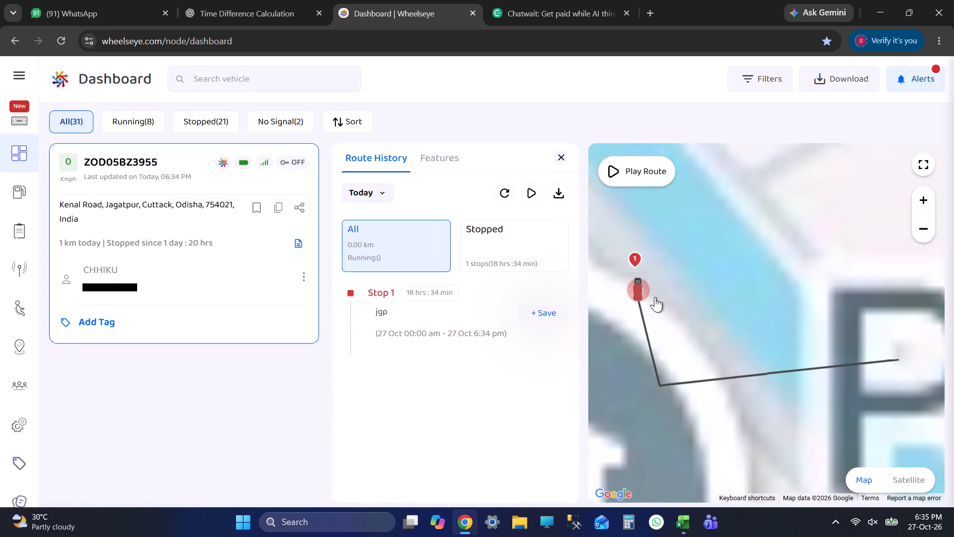
pyautogui.click(350, 200)
pyautogui.click(387, 285)
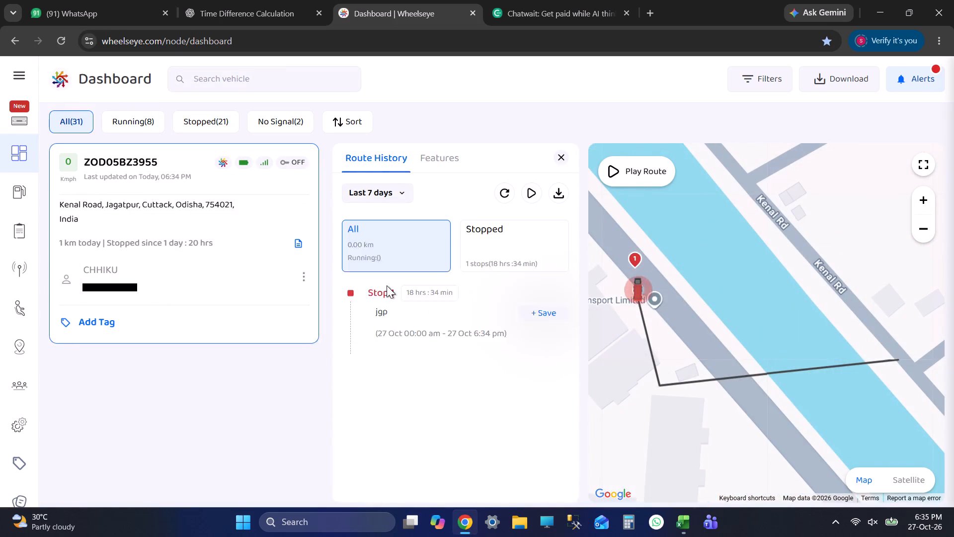
# Examine the vehicle's stops from 25 Oct back to early 24 Oct, locating Stop 44 at BSR GWN on the map.
pyautogui.scroll(-4, 450, 324)
pyautogui.scroll(1, 458, 330)
pyautogui.scroll(-3, 458, 330)
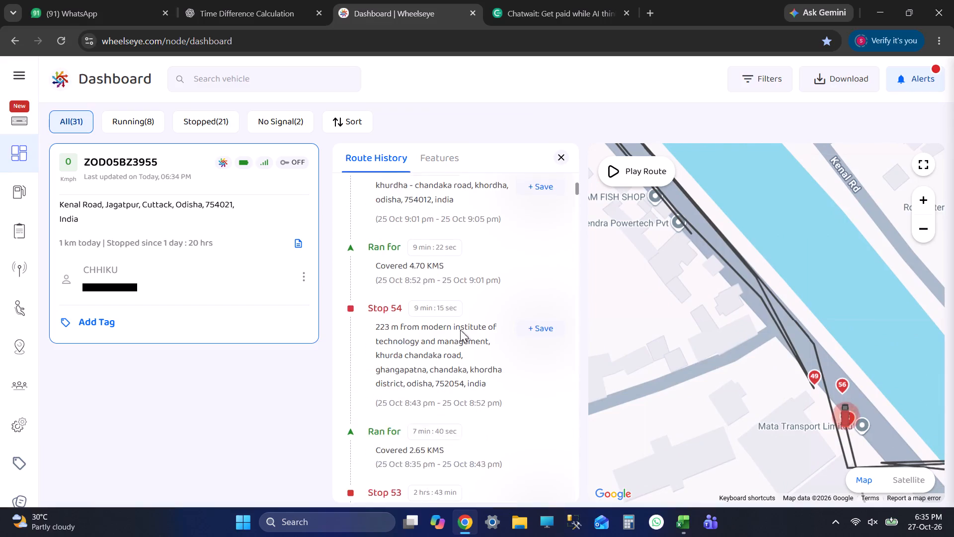
pyautogui.scroll(-4, 460, 330)
pyautogui.scroll(-7, 524, 359)
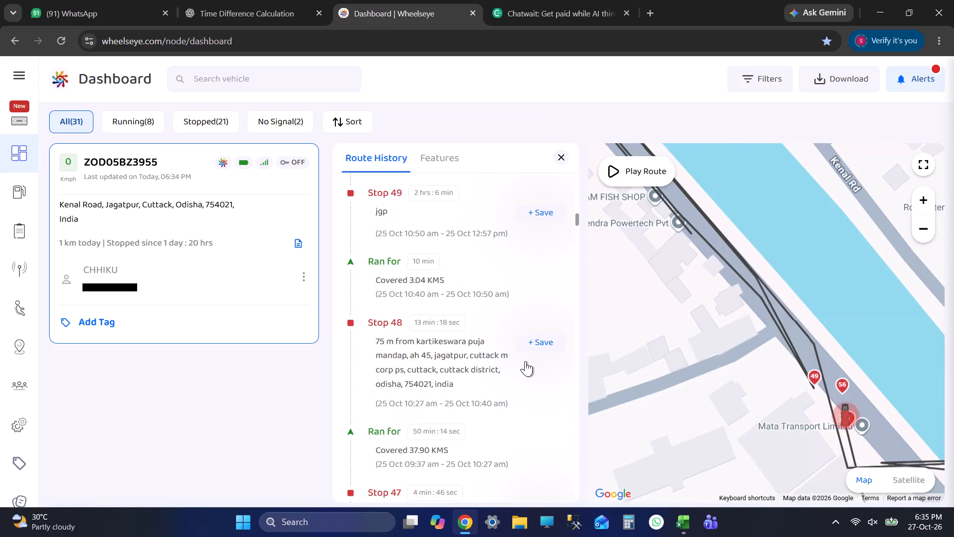
pyautogui.scroll(-12, 510, 288)
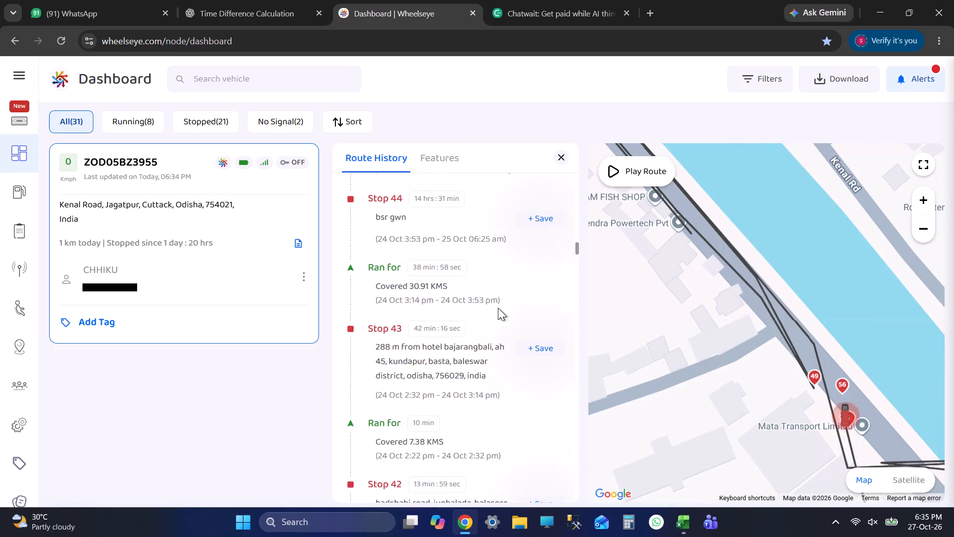
pyautogui.click(477, 217)
pyautogui.scroll(-10, 720, 327)
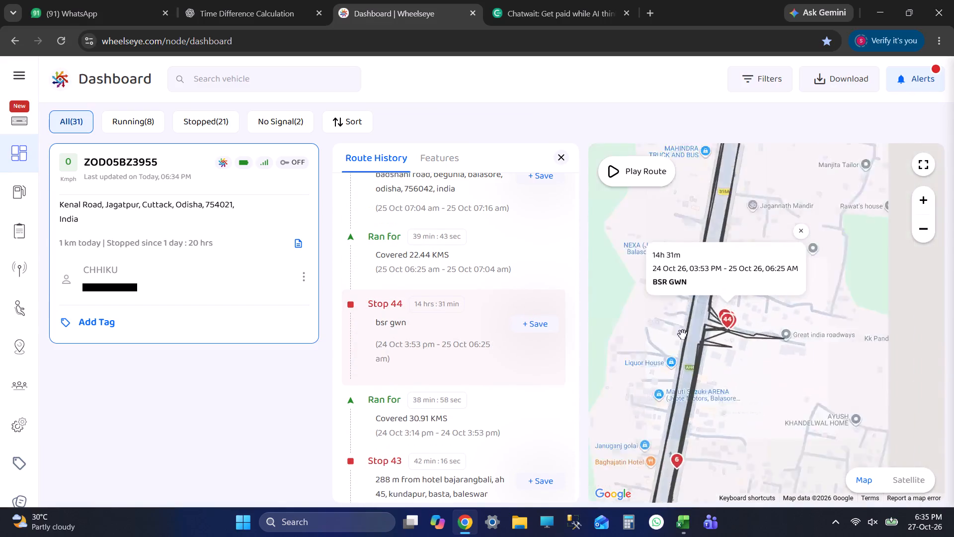
pyautogui.scroll(-11, 425, 358)
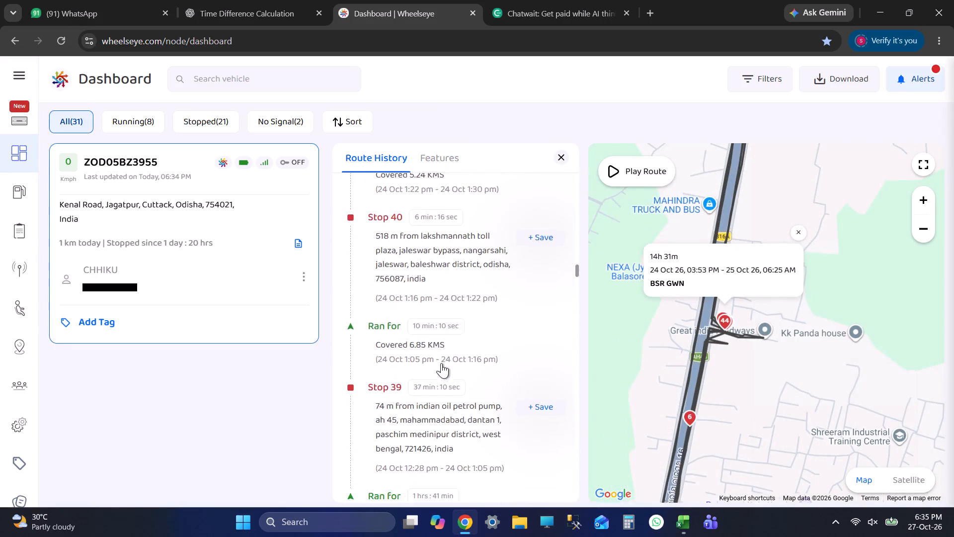
pyautogui.scroll(-10, 441, 363)
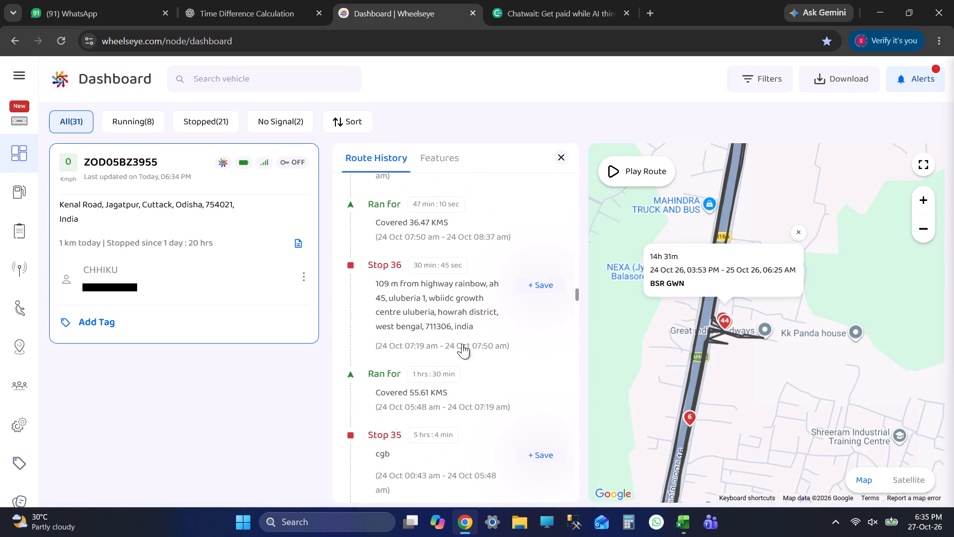
pyautogui.scroll(-2, 458, 398)
pyautogui.click(450, 347)
pyautogui.hotkey('alt', 'Tab')
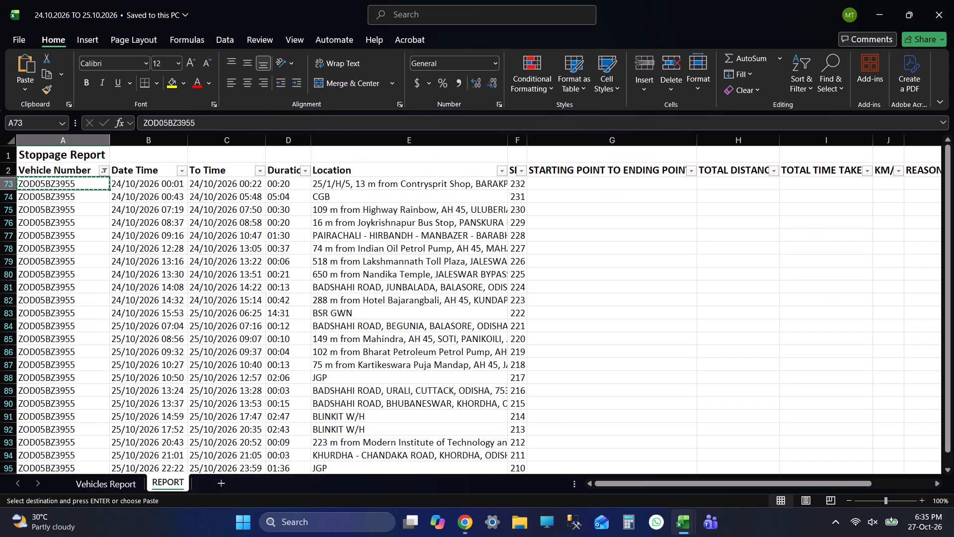
pyautogui.hotkey('alt', 'Tab')
# Examine the map locations of the stops from Stop 34 on 24 Oct back to Stop 28 near Dhulagori Masjid on 23 Oct.
pyautogui.scroll(-4, 455, 364)
pyautogui.click(468, 255)
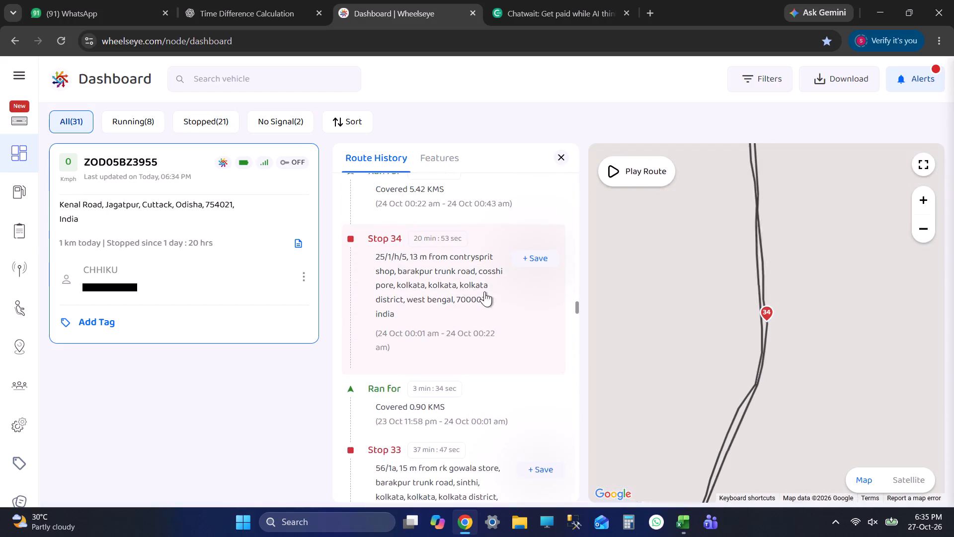
pyautogui.scroll(-1, 511, 347)
pyautogui.scroll(-3, 833, 368)
pyautogui.scroll(1, 833, 368)
pyautogui.scroll(-3, 833, 368)
pyautogui.scroll(1, 833, 384)
pyautogui.scroll(-6, 832, 385)
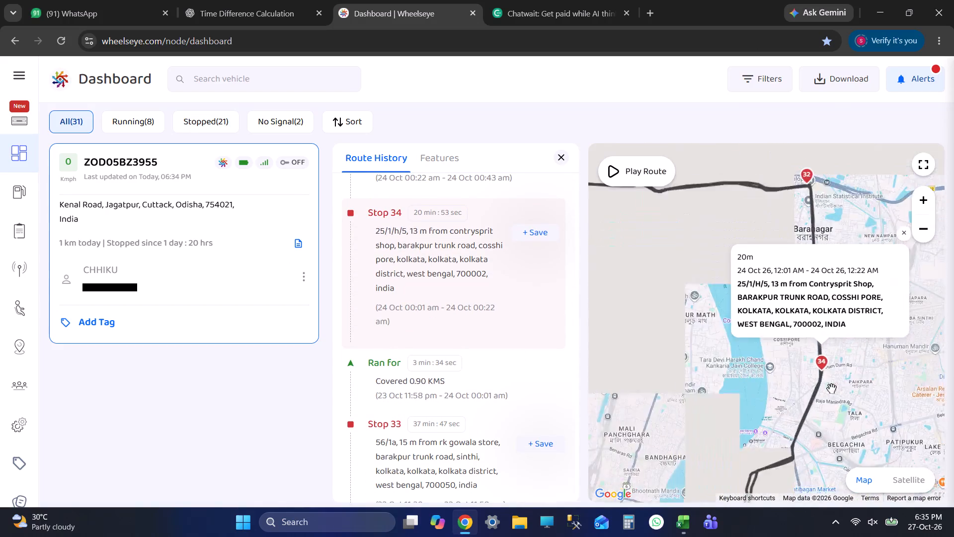
pyautogui.scroll(-3, 535, 352)
pyautogui.click(495, 295)
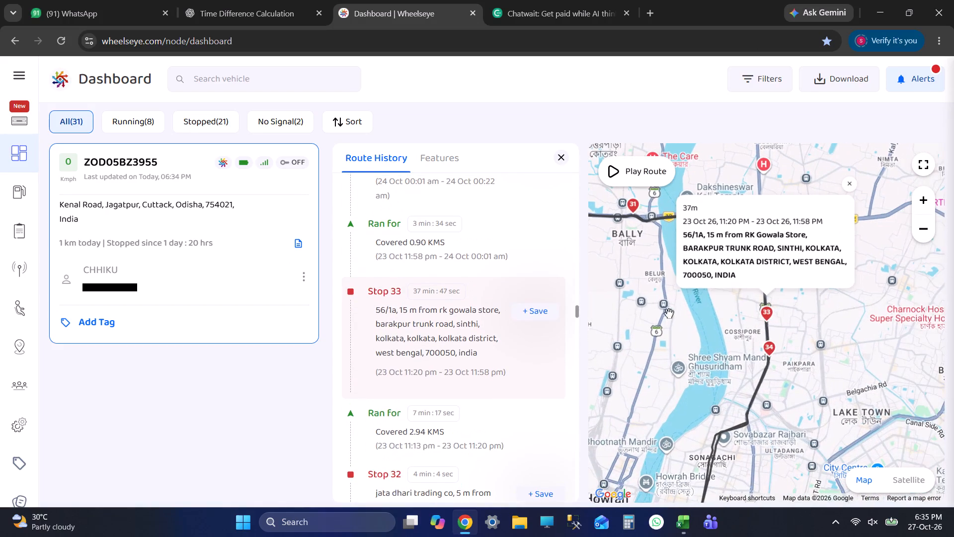
pyautogui.scroll(-2, 547, 328)
pyautogui.click(432, 370)
pyautogui.scroll(-2, 451, 363)
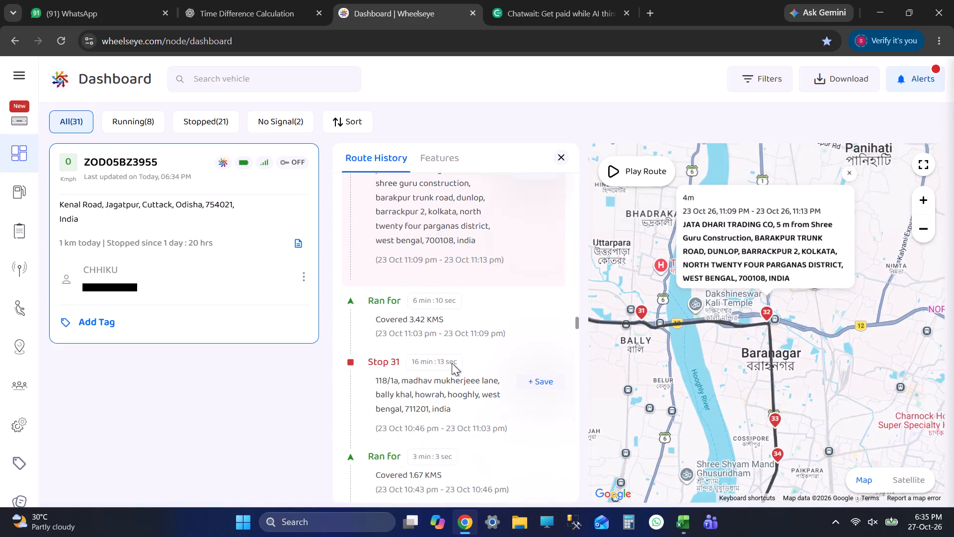
pyautogui.click(448, 398)
pyautogui.scroll(-3, 448, 398)
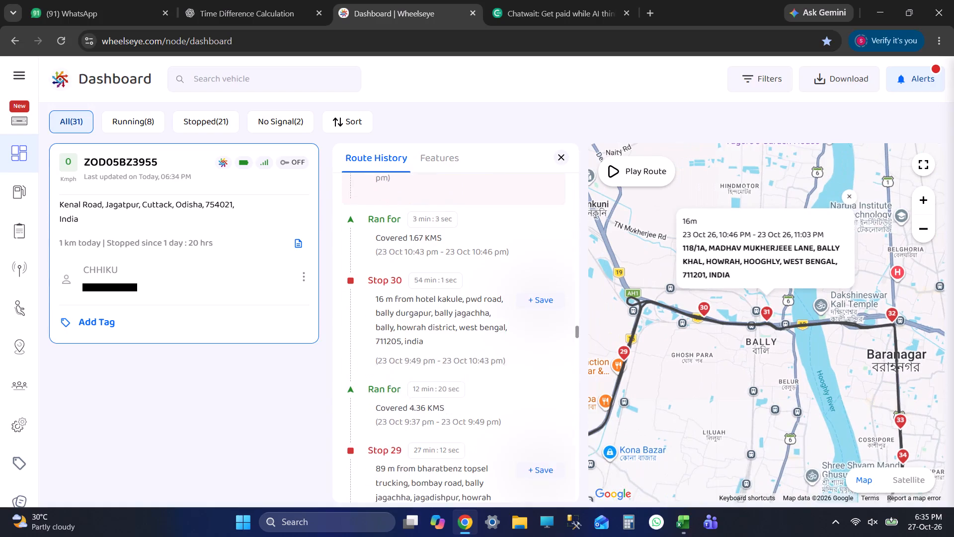
pyautogui.click(454, 337)
pyautogui.scroll(-2, 451, 353)
pyautogui.click(451, 392)
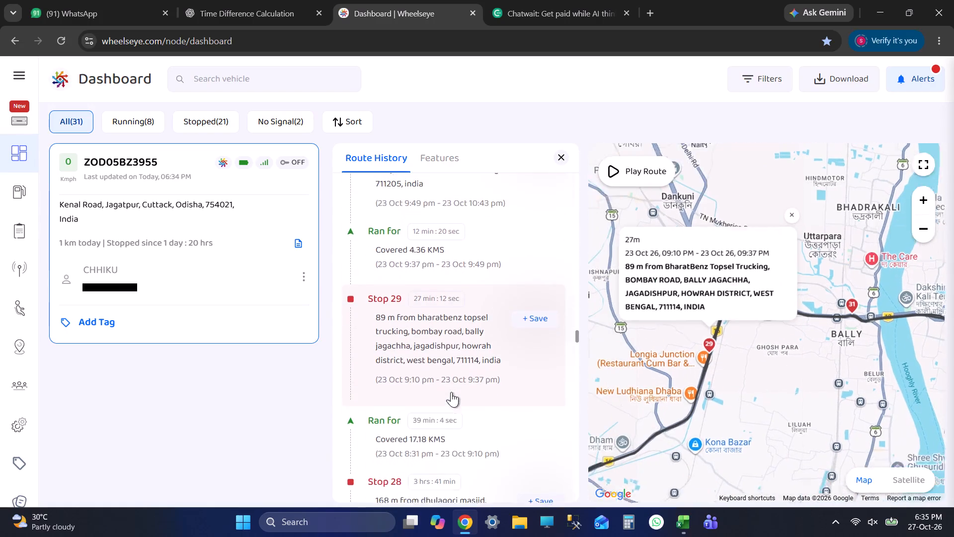
pyautogui.scroll(-3, 461, 389)
pyautogui.click(467, 351)
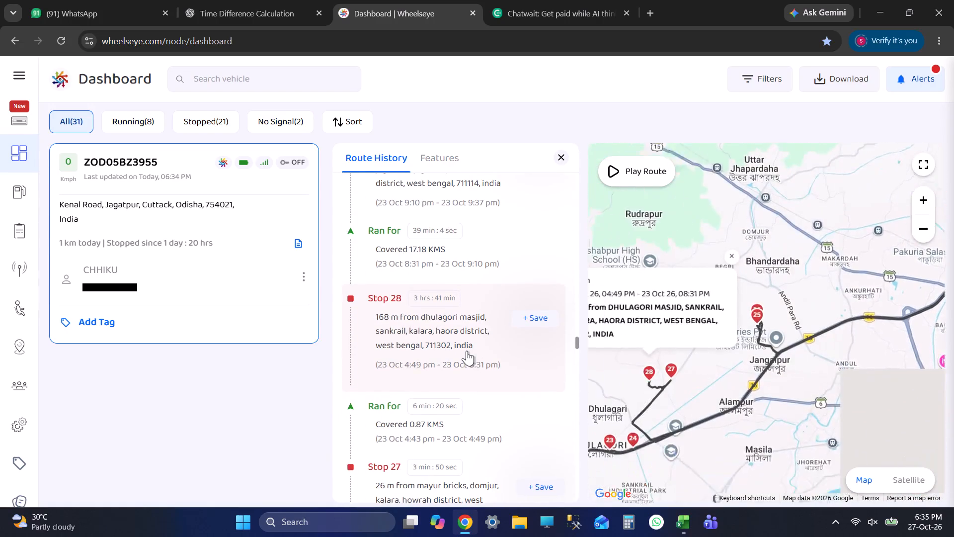
pyautogui.scroll(1, 467, 351)
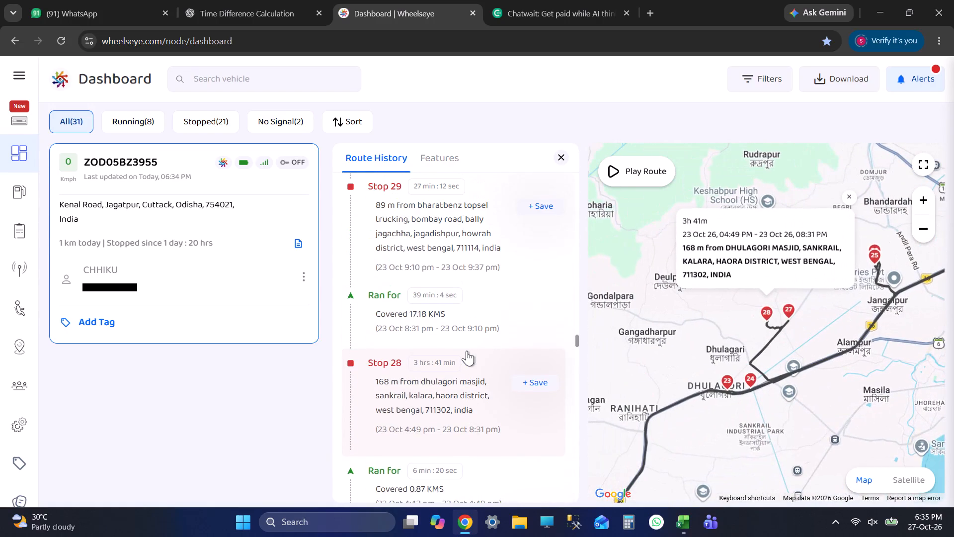
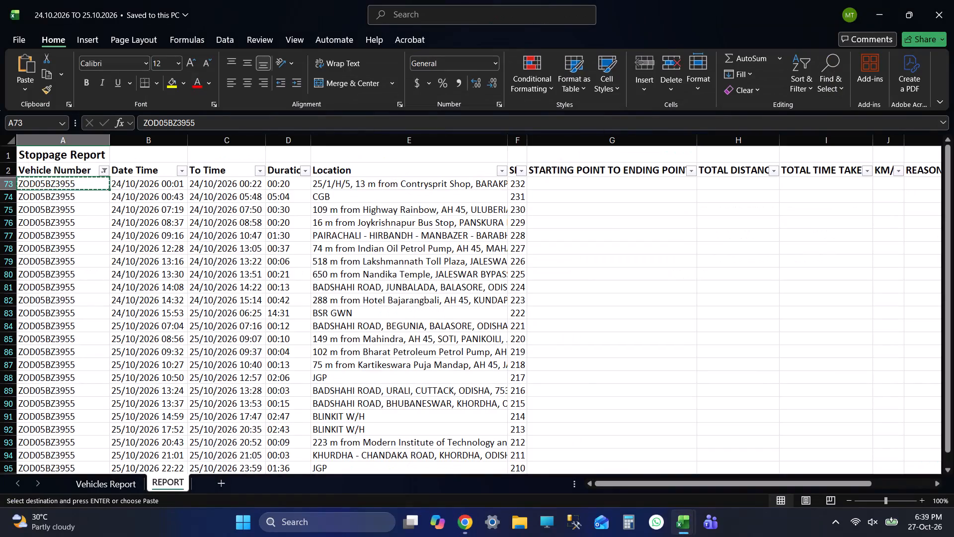
pyautogui.click(331, 195)
pyautogui.scroll(-1, 318, 300)
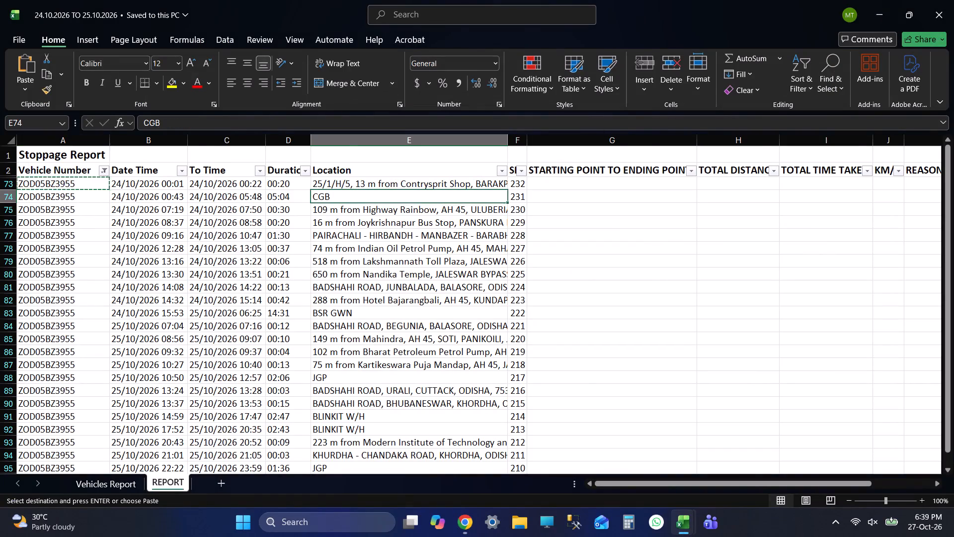
pyautogui.scroll(-1, 318, 301)
pyautogui.click(357, 242)
pyautogui.click(345, 309)
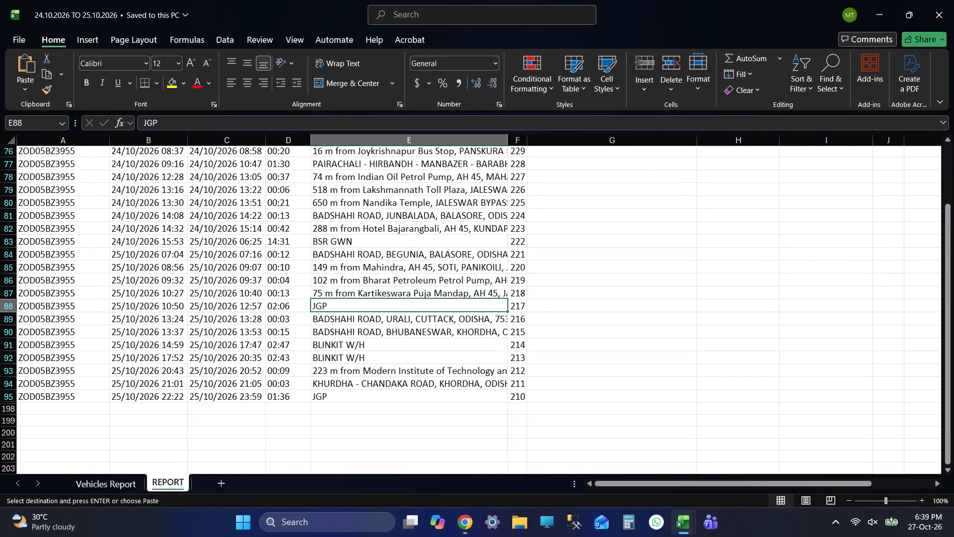
pyautogui.click(358, 345)
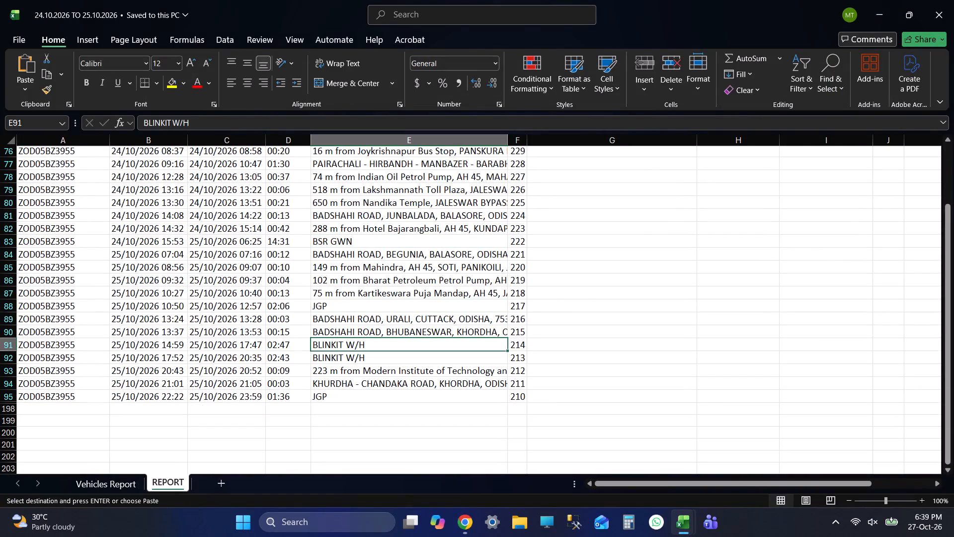
pyautogui.click(348, 305)
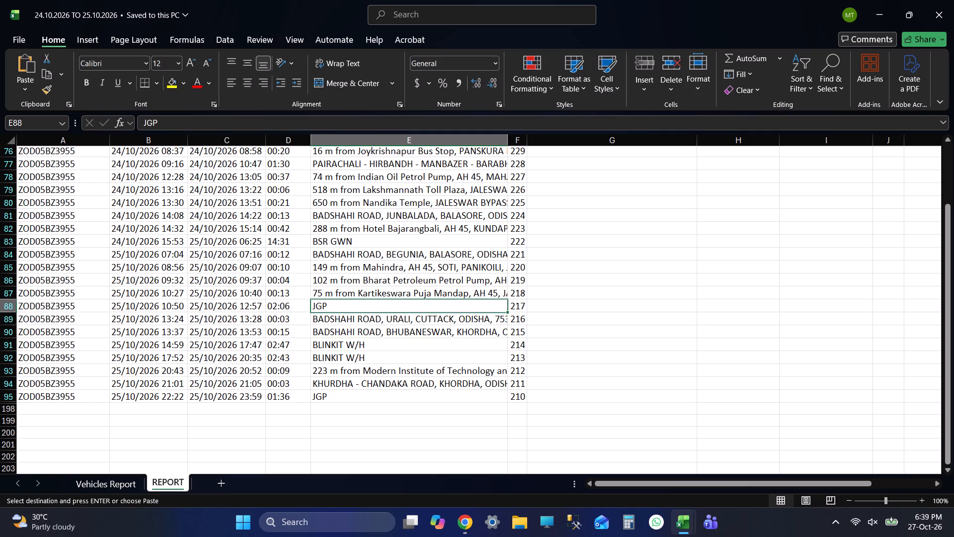
pyautogui.press('Tab')
pyautogui.press('Tab')
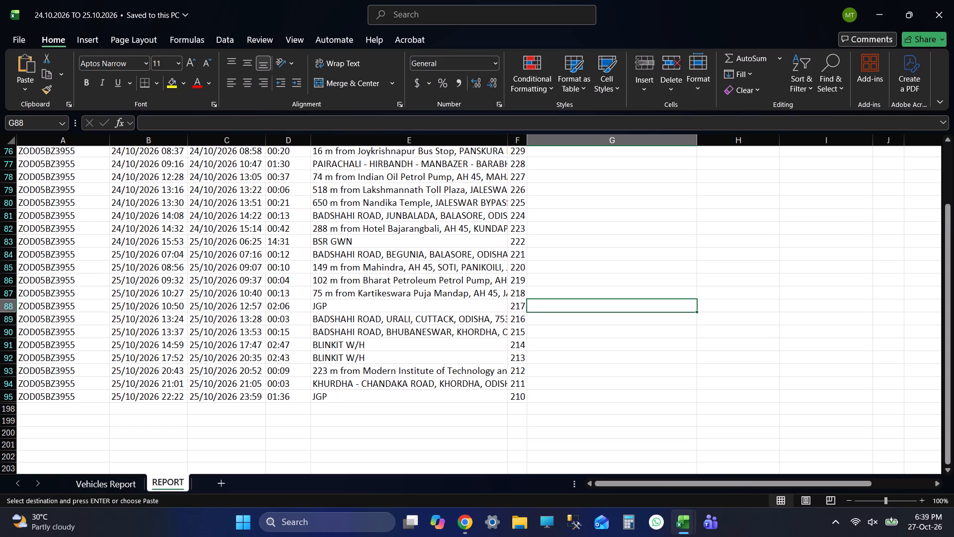
# Switch to Chrome and look through the Chatwait website's home page.
pyautogui.click(469, 527)
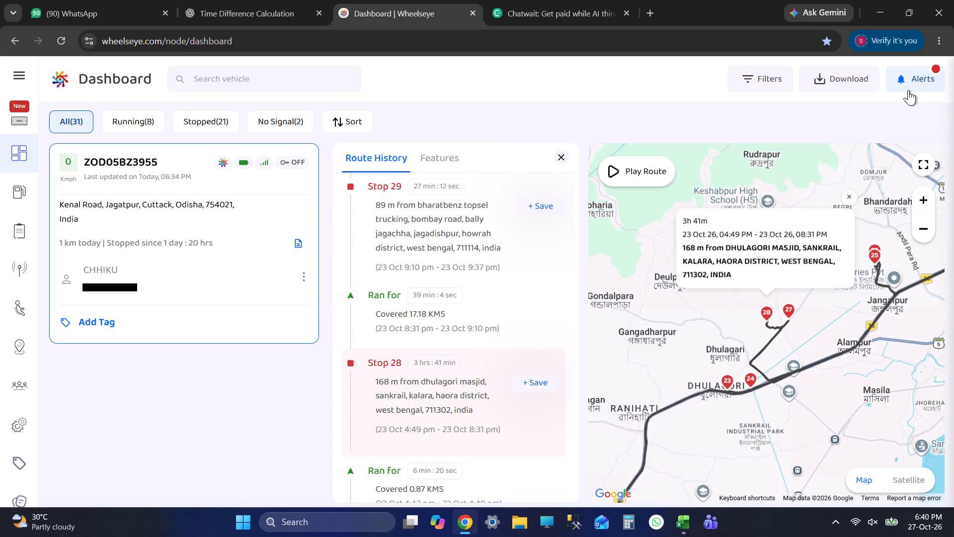
pyautogui.click(573, 0)
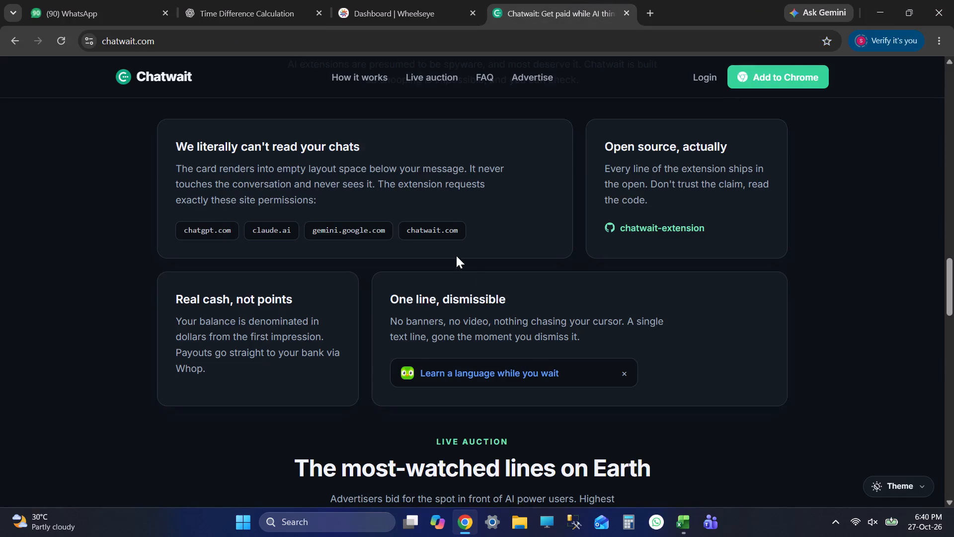
pyautogui.scroll(20, 482, 279)
pyautogui.scroll(2, 482, 279)
pyautogui.scroll(-1, 600, 222)
pyautogui.scroll(1, 599, 223)
pyautogui.scroll(-1, 599, 223)
pyautogui.scroll(6, 598, 223)
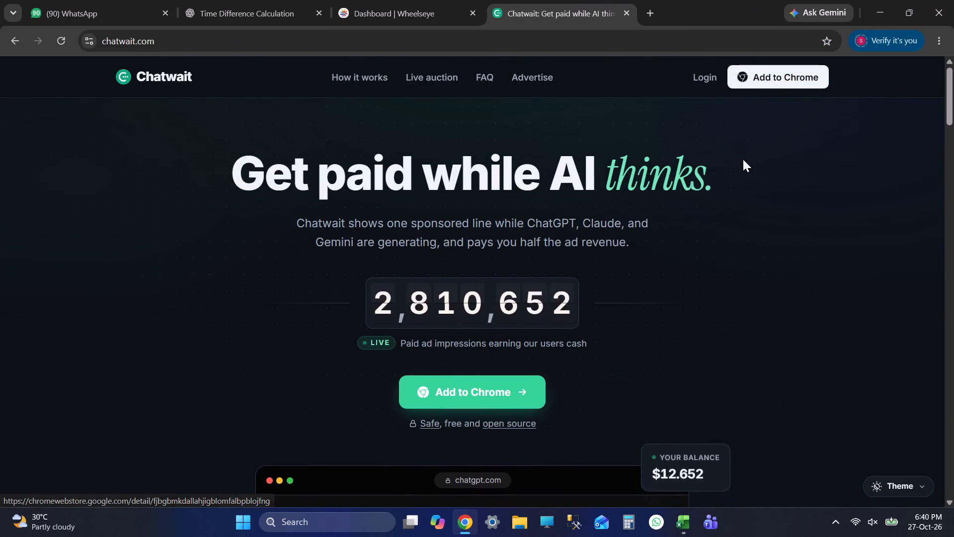
# Open Chatwait's Chrome Web Store listing, look over its details, and start adding the extension to Chrome.
pyautogui.click(749, 83)
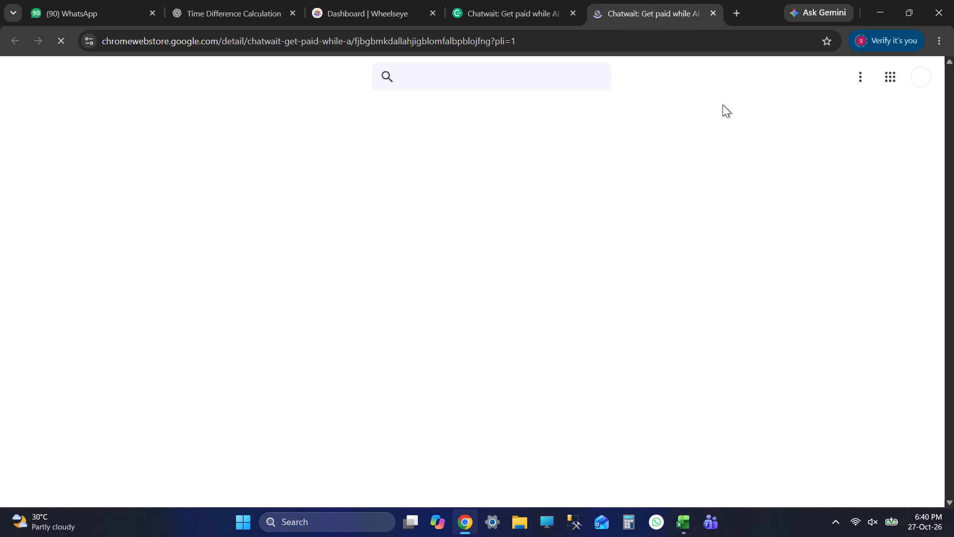
pyautogui.scroll(-1, 500, 241)
pyautogui.scroll(-7, 551, 244)
pyautogui.scroll(-3, 630, 277)
pyautogui.scroll(16, 630, 277)
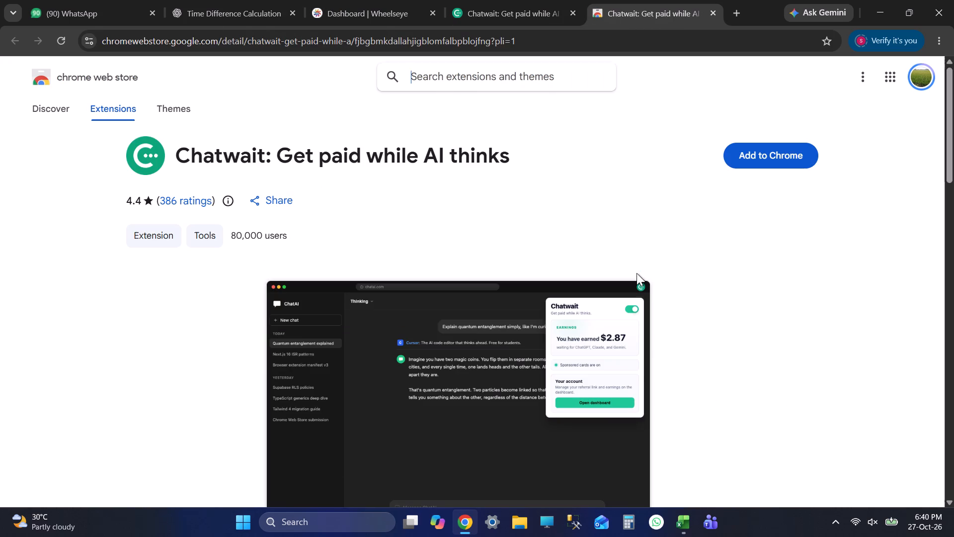
pyautogui.scroll(1, 636, 273)
pyautogui.click(742, 148)
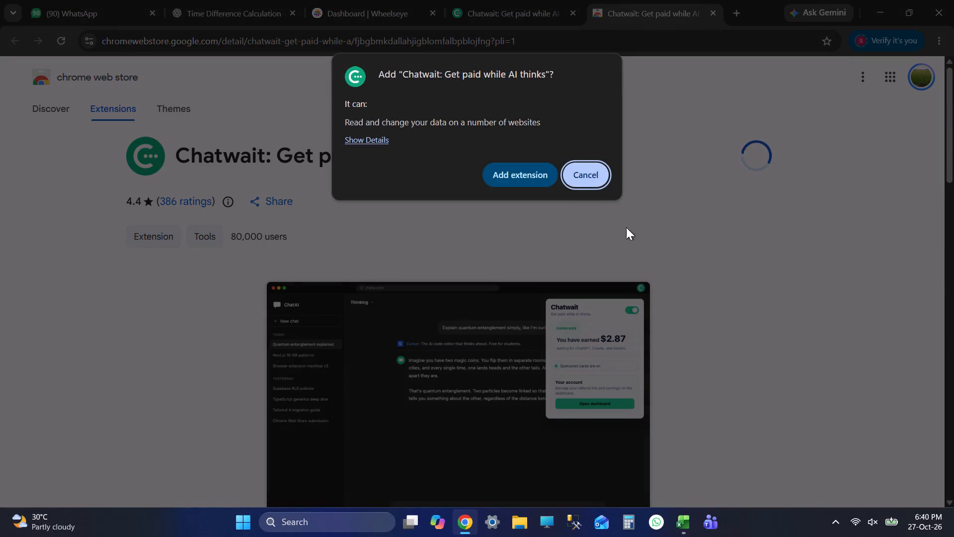
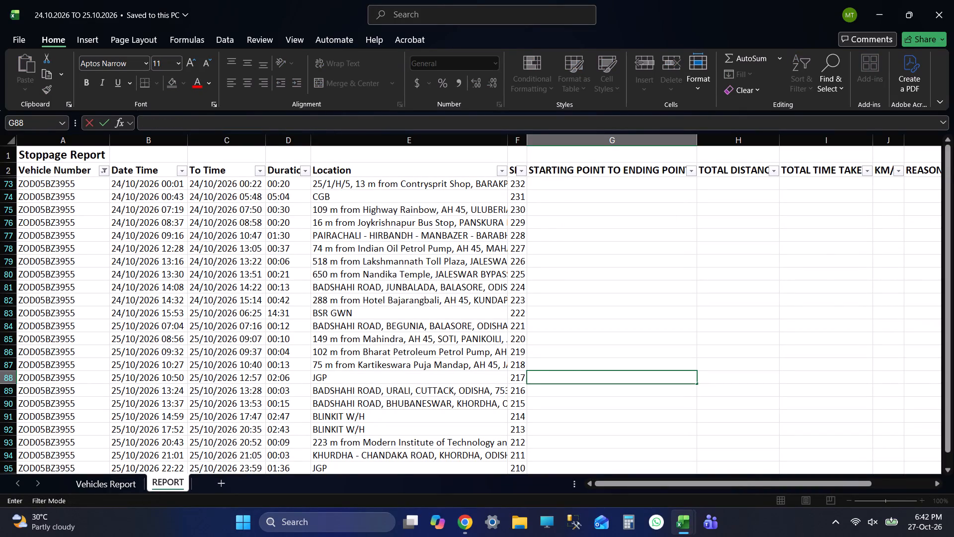
# In the Excel report, enter CGB TO JGP as the starting-to-ending point for the 25/10/2026 10:50 JGP row and save the workbook.
pyautogui.write('GB TO')
pyautogui.press('space')
pyautogui.write('JGP')
pyautogui.press('Tab')
pyautogui.hotkey('ctrl', 's')
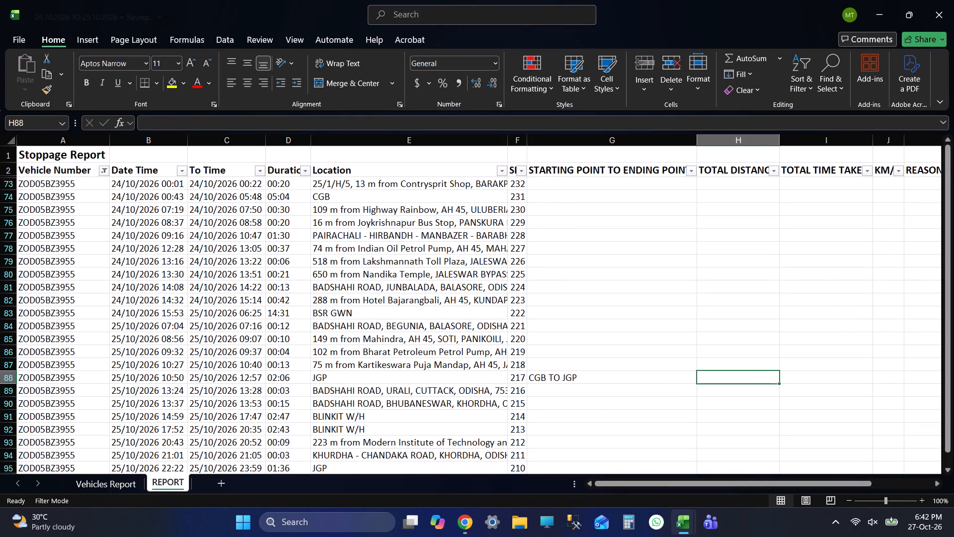
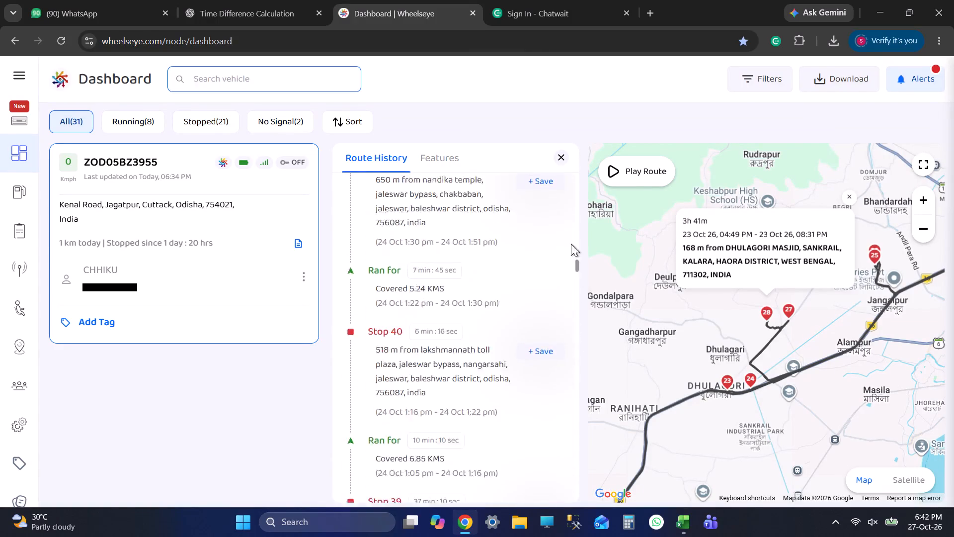
pyautogui.moveTo(571, 244); pyautogui.dragTo(571, 168)
pyautogui.click(377, 193)
pyautogui.click(419, 310)
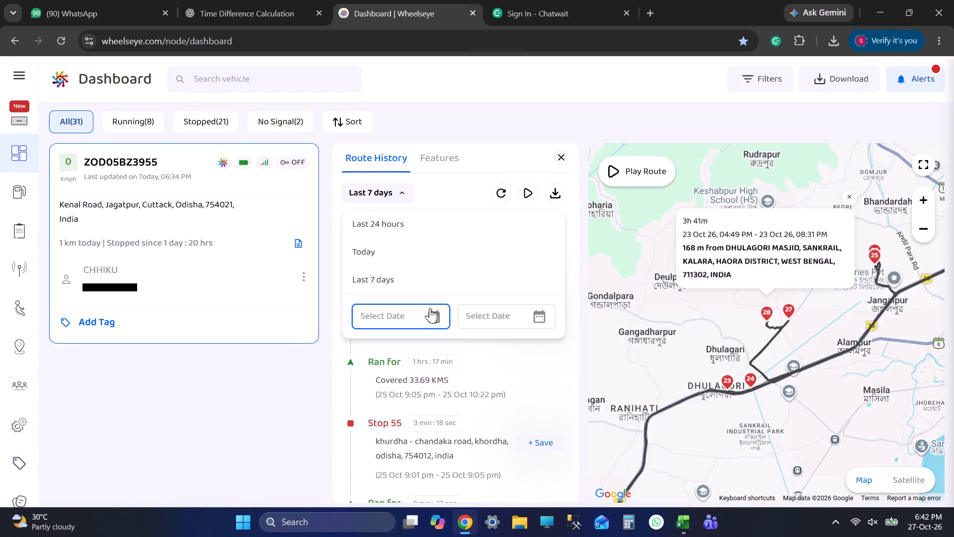
pyautogui.hotkey('alt', 'Tab')
pyautogui.hotkey('alt', 'Tab')
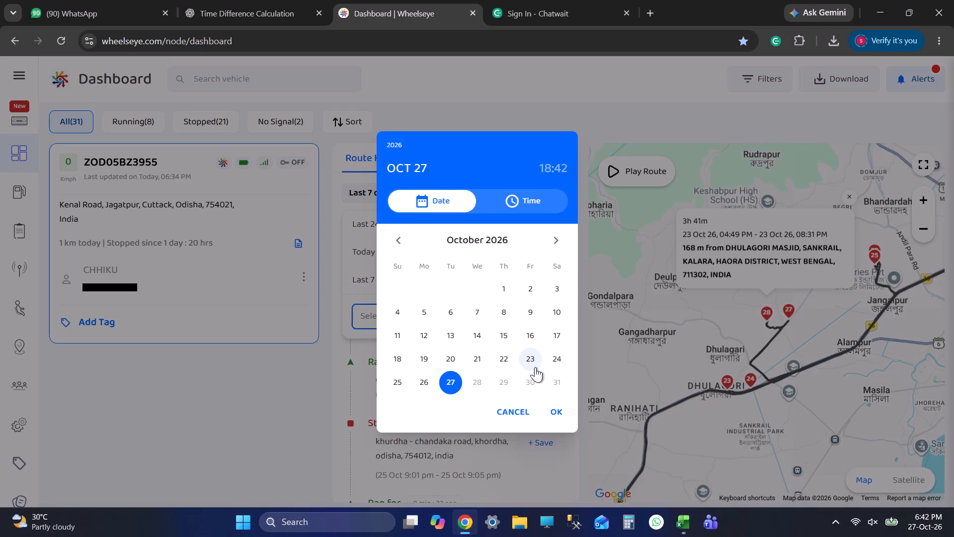
pyautogui.click(551, 361)
pyautogui.hotkey('alt', 'Tab')
pyautogui.hotkey('alt', 'Tab')
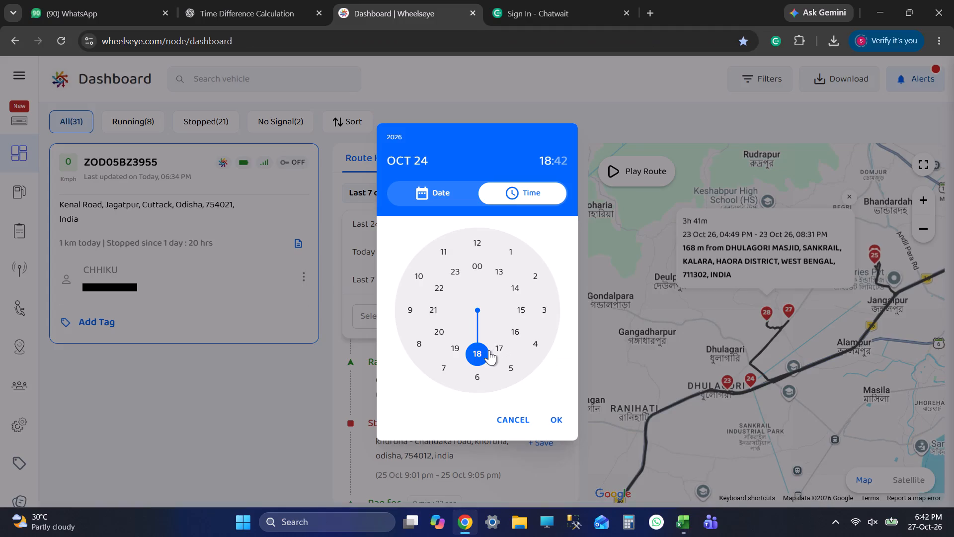
pyautogui.click(510, 368)
pyautogui.hotkey('alt', 'Tab')
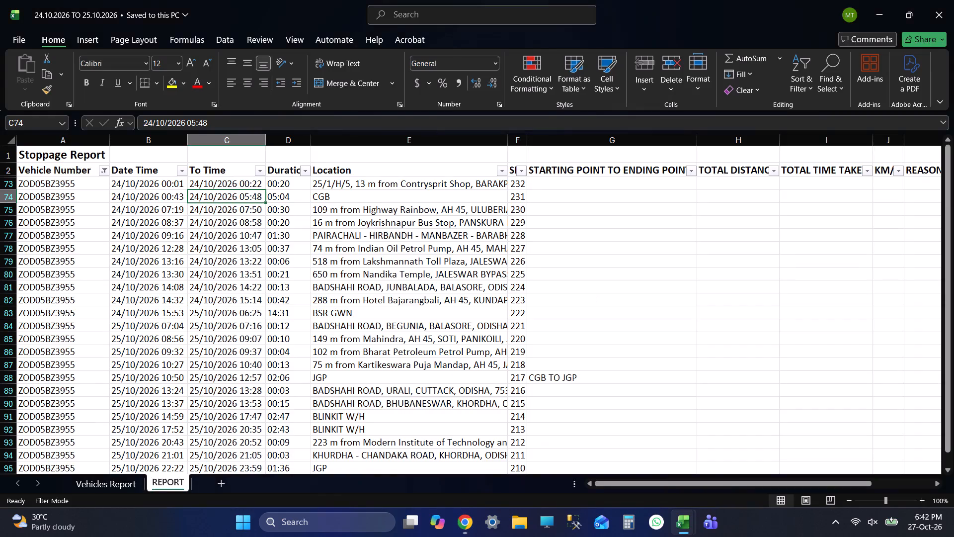
pyautogui.hotkey('alt', 'Tab')
pyautogui.click(520, 380)
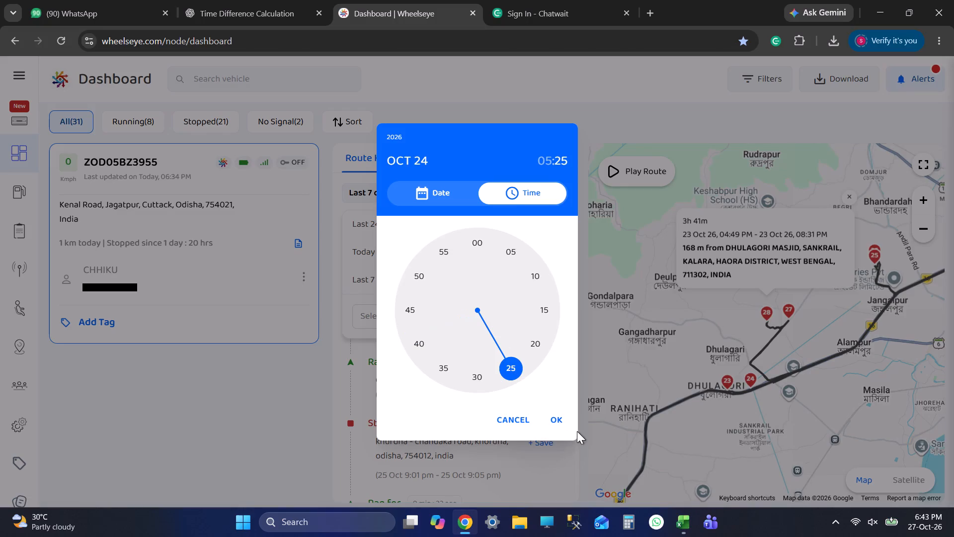
pyautogui.click(552, 417)
# Set the end of the route history range to 25 October 2026, 11:22, checking against the JGP row's Date Time in Excel.
pyautogui.click(483, 328)
pyautogui.hotkey('alt', 'Tab')
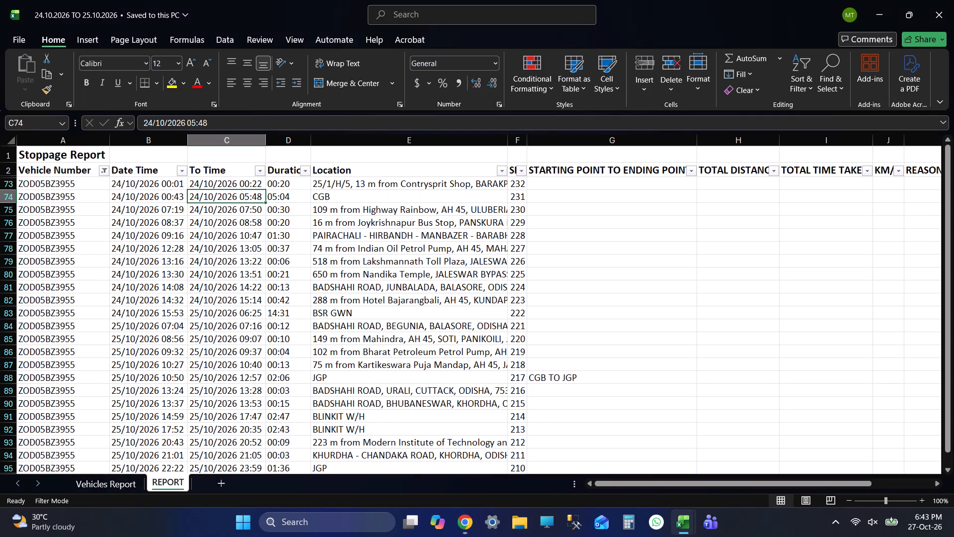
pyautogui.click(581, 384)
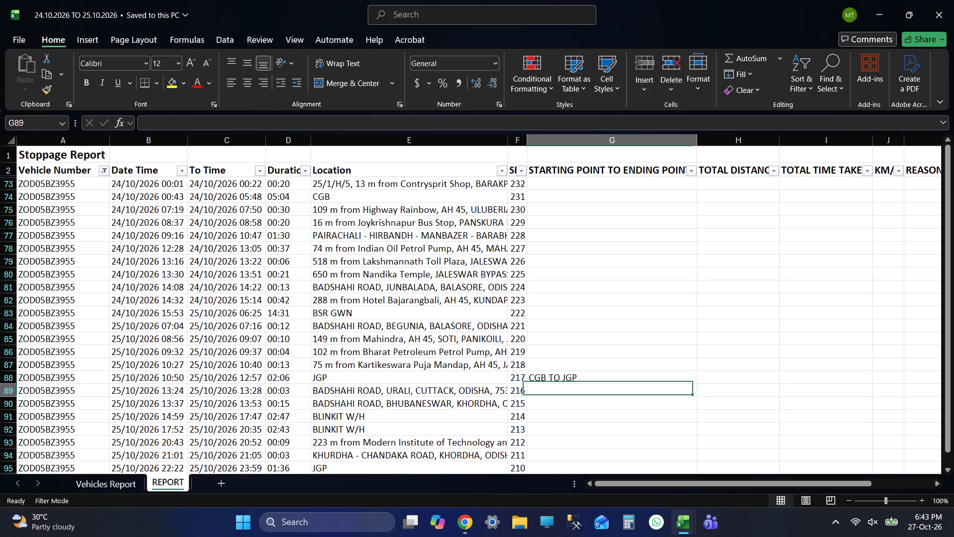
pyautogui.click(572, 375)
pyautogui.hotkey('shift', 'Tab')
pyautogui.hotkey('shift', 'Tab')
pyautogui.hotkey('shift', 'Tab')
pyautogui.hotkey('shift', 'Tab')
pyautogui.hotkey('shift', 'Tab')
pyautogui.hotkey('shift', 'Tab')
pyautogui.hotkey('shift', 'Tab')
pyautogui.hotkey('shift', 'Tab')
pyautogui.hotkey('shift', 'Tab')
pyautogui.hotkey('shift', 'Tab')
pyautogui.press('Tab')
pyautogui.hotkey('alt', 'Tab')
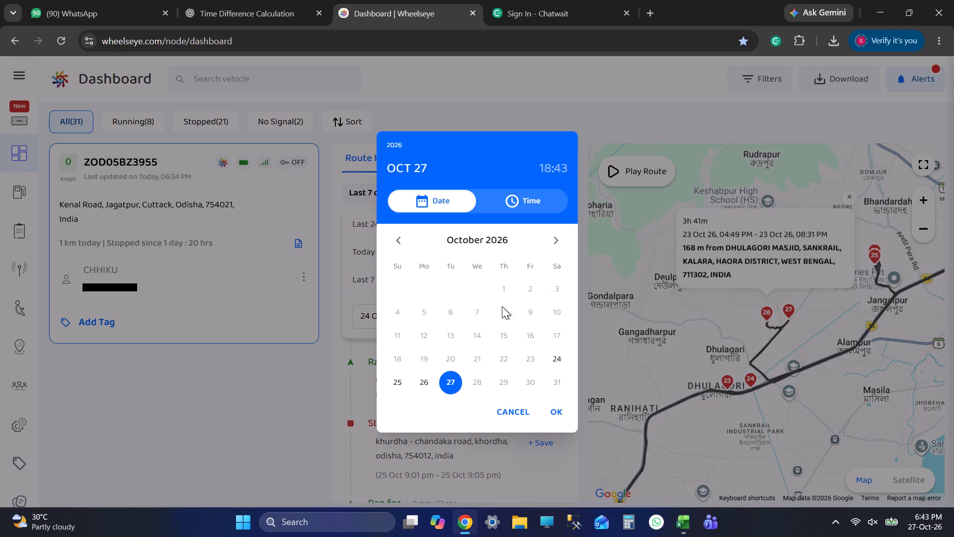
pyautogui.click(395, 375)
pyautogui.hotkey('alt', 'Tab')
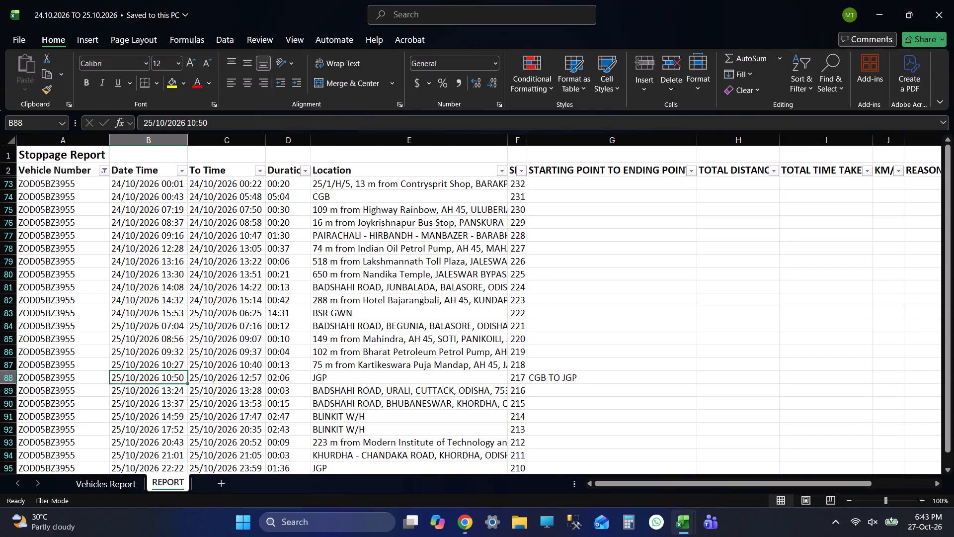
pyautogui.hotkey('alt', 'Tab')
pyautogui.hotkey('alt', 'Tab')
pyautogui.hotkey('alt', 'Tab')
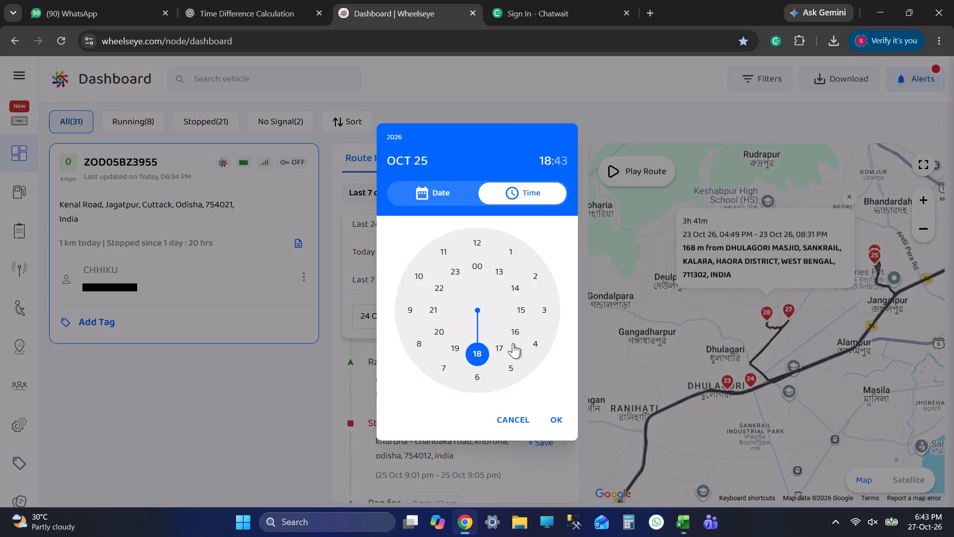
pyautogui.hotkey('alt', 'Tab')
pyautogui.hotkey('alt', 'Tab')
pyautogui.click(412, 275)
pyautogui.hotkey('alt', 'Tab')
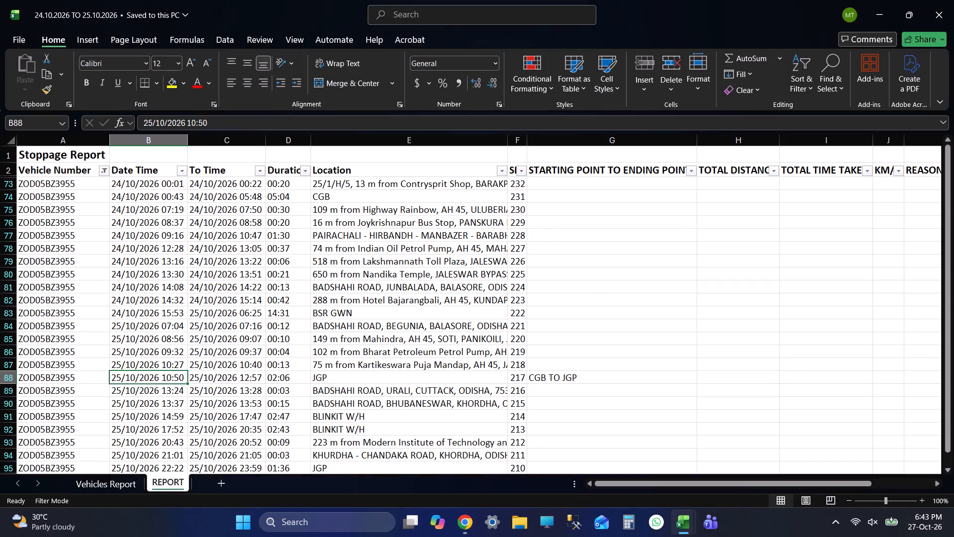
pyautogui.hotkey('alt', 'Tab')
pyautogui.click(540, 156)
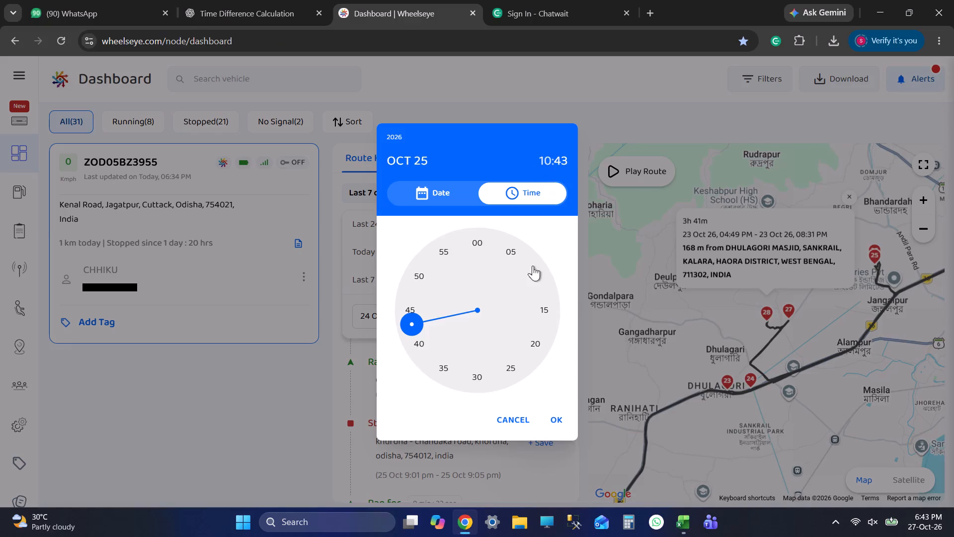
pyautogui.click(448, 251)
pyautogui.click(533, 359)
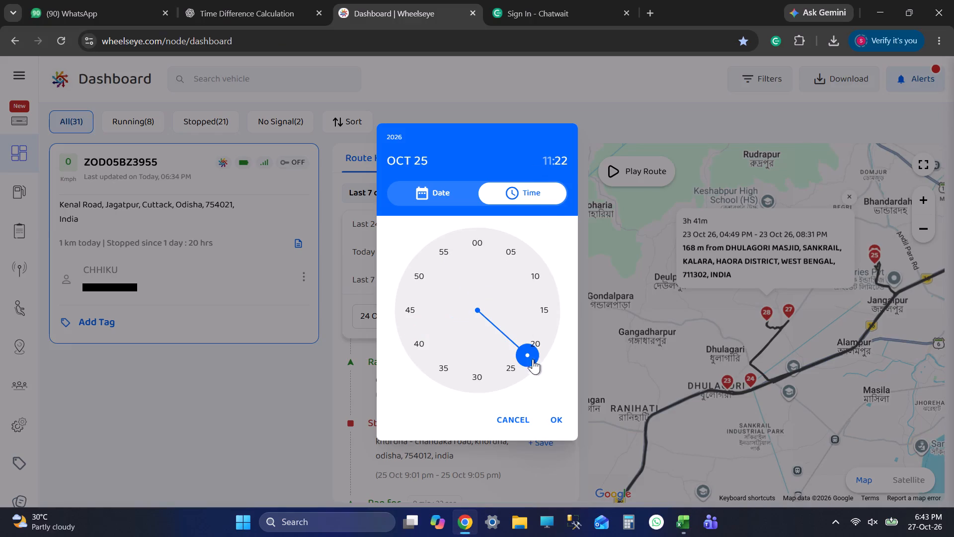
pyautogui.click(556, 427)
# Examine the filtered route on the map from the JGP stop, going through Stops 1 to 7 from CGB onward.
pyautogui.click(446, 320)
pyautogui.scroll(-7, 464, 347)
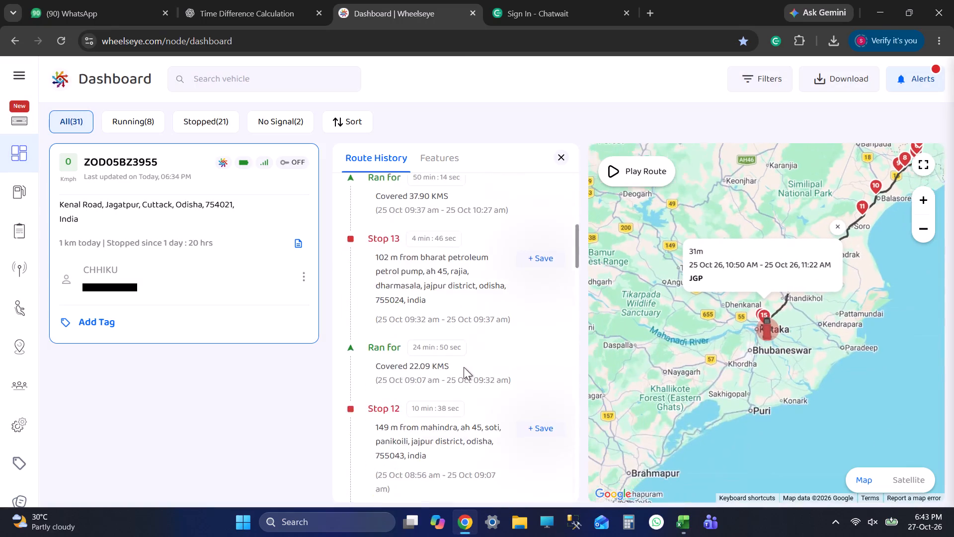
pyautogui.scroll(-4, 464, 367)
pyautogui.scroll(1, 464, 367)
pyautogui.scroll(-20, 464, 367)
pyautogui.scroll(-11, 464, 367)
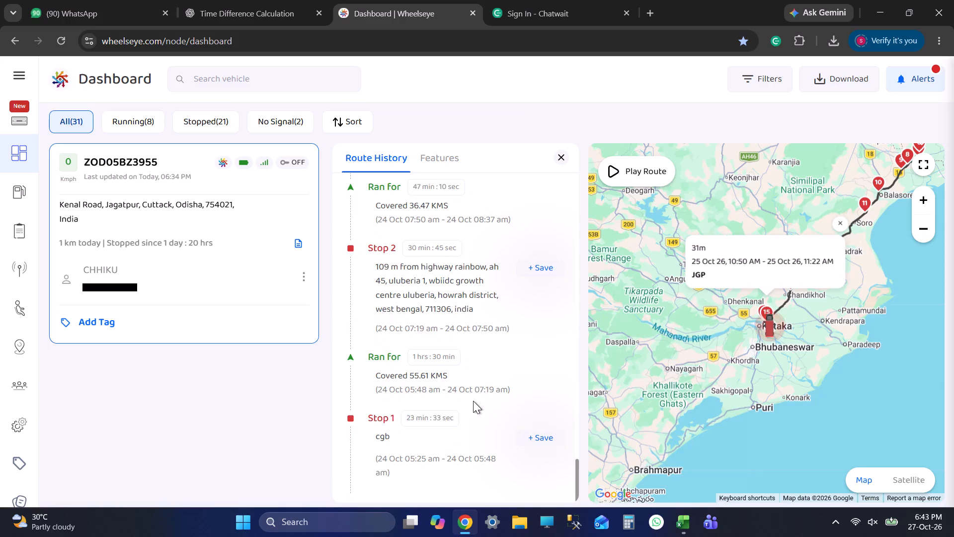
pyautogui.click(449, 422)
pyautogui.click(446, 265)
pyautogui.scroll(2, 498, 358)
pyautogui.click(457, 279)
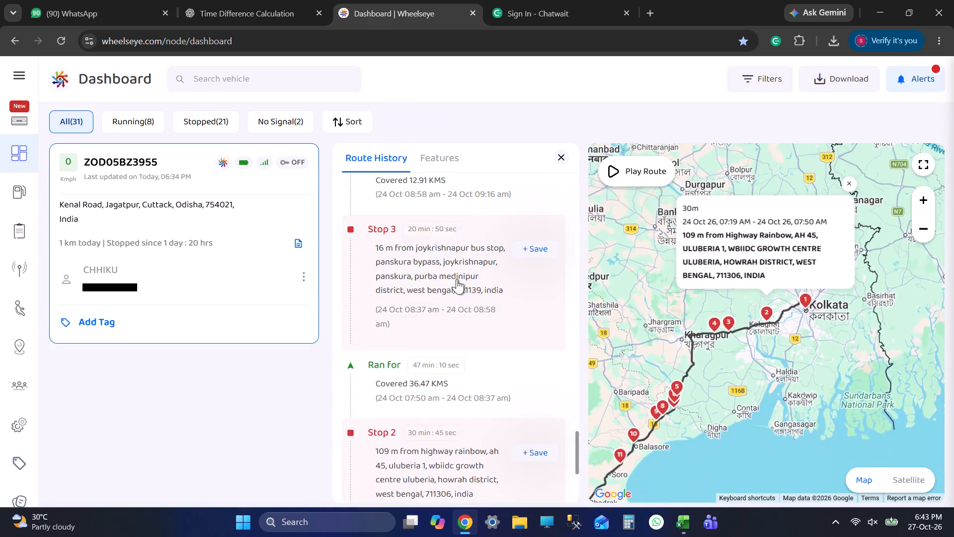
pyautogui.scroll(3, 469, 314)
pyautogui.click(460, 375)
pyautogui.scroll(1, 460, 375)
pyautogui.scroll(2, 667, 336)
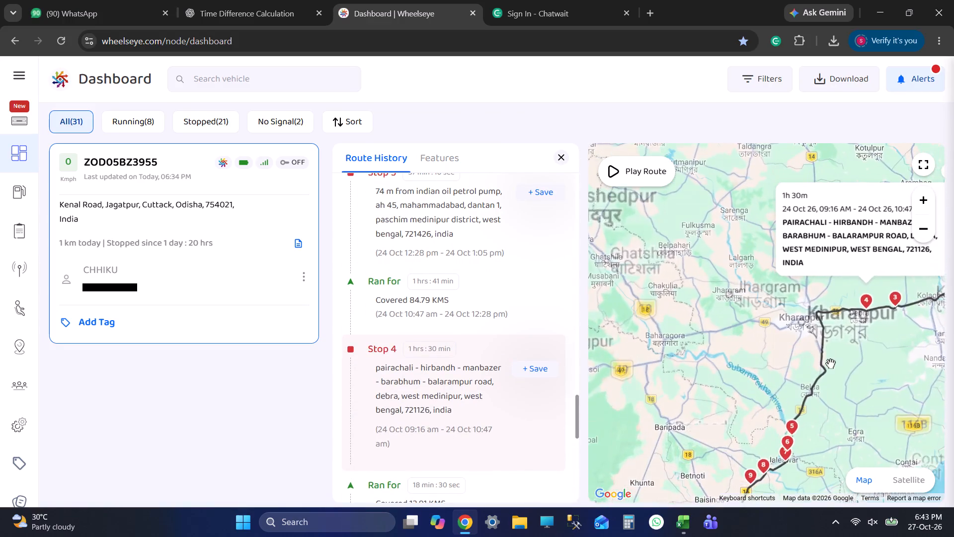
pyautogui.moveTo(827, 341); pyautogui.dragTo(742, 354)
pyautogui.scroll(2, 388, 334)
pyautogui.click(426, 319)
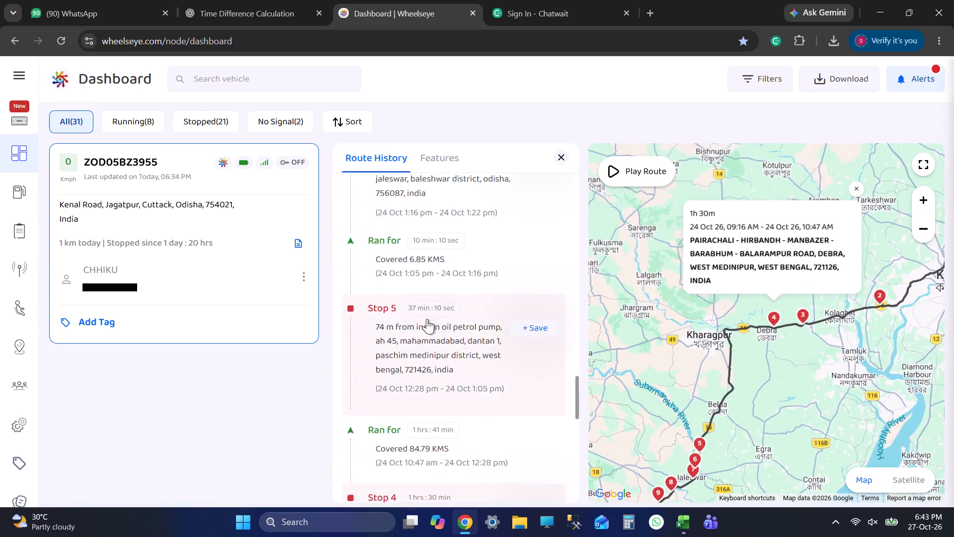
pyautogui.scroll(2, 478, 336)
pyautogui.click(475, 328)
pyautogui.scroll(3, 477, 342)
pyautogui.click(475, 337)
pyautogui.scroll(3, 480, 342)
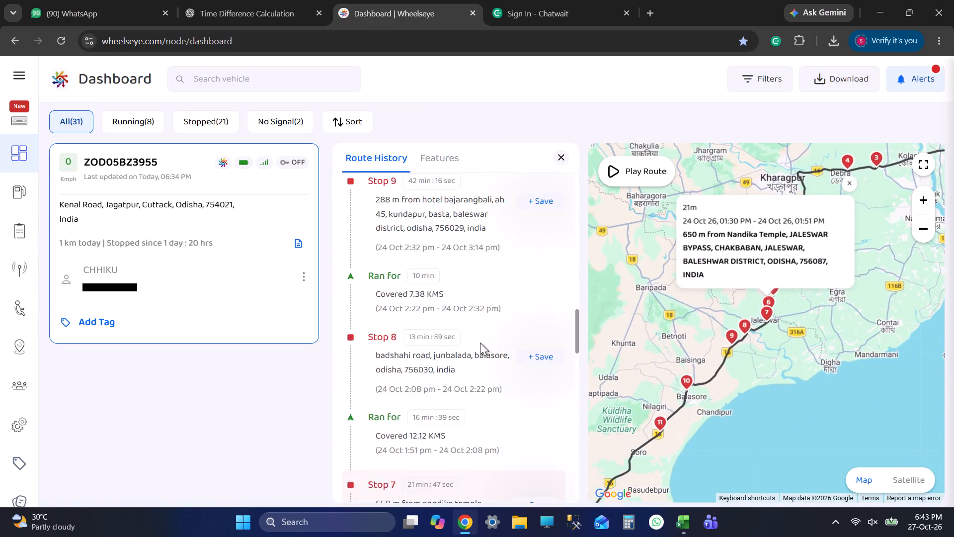
# Examine Stops 8 to 13 on the map and return to the route history's distance summary.
pyautogui.click(478, 379)
pyautogui.scroll(4, 478, 379)
pyautogui.click(474, 373)
pyautogui.click(477, 413)
pyautogui.scroll(2, 477, 413)
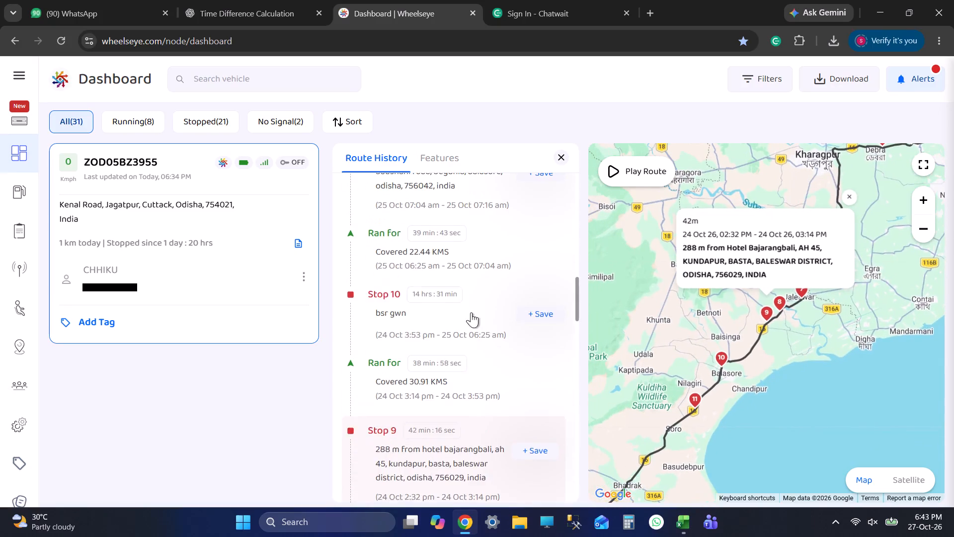
pyautogui.click(471, 306)
pyautogui.scroll(2, 489, 342)
pyautogui.click(487, 327)
pyautogui.scroll(2, 487, 327)
pyautogui.click(487, 327)
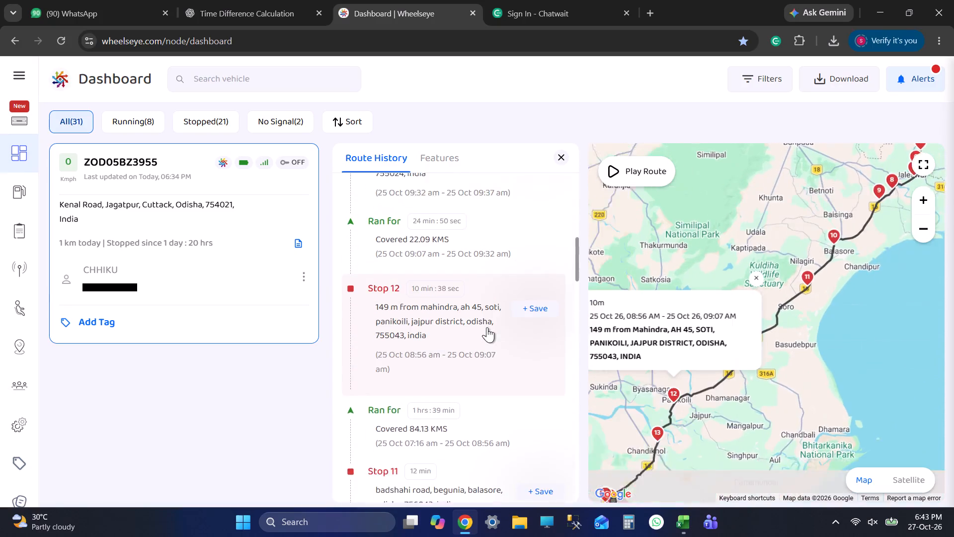
pyautogui.scroll(3, 487, 327)
pyautogui.click(487, 327)
pyautogui.scroll(4, 487, 327)
pyautogui.click(465, 353)
pyautogui.scroll(1, 463, 354)
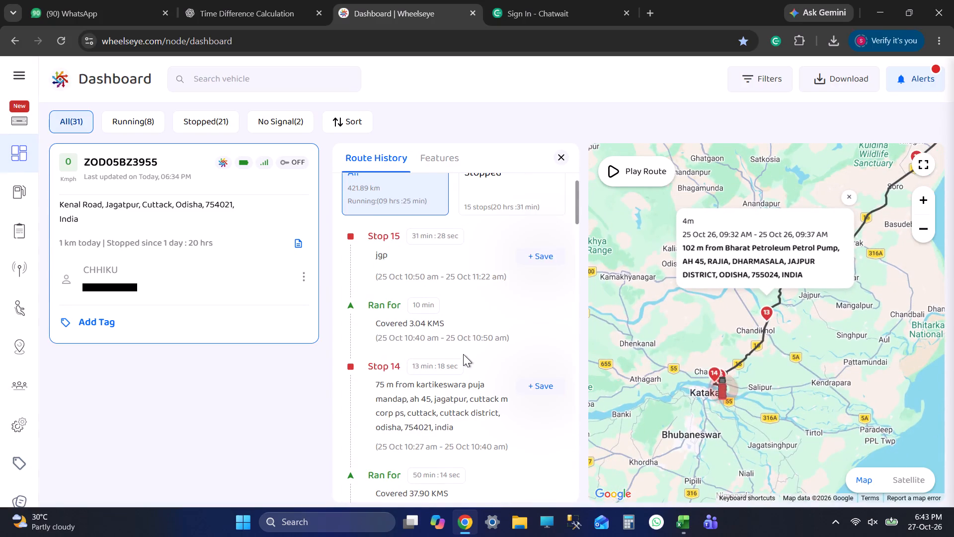
pyautogui.scroll(2, 463, 354)
pyautogui.hotkey('alt', 'Tab')
pyautogui.press('Tab')
pyautogui.press('Tab')
pyautogui.press('Tab')
pyautogui.press('Tab')
pyautogui.press('Tab')
pyautogui.press('Tab')
pyautogui.press('Tab')
pyautogui.press('Tab')
pyautogui.press('Tab')
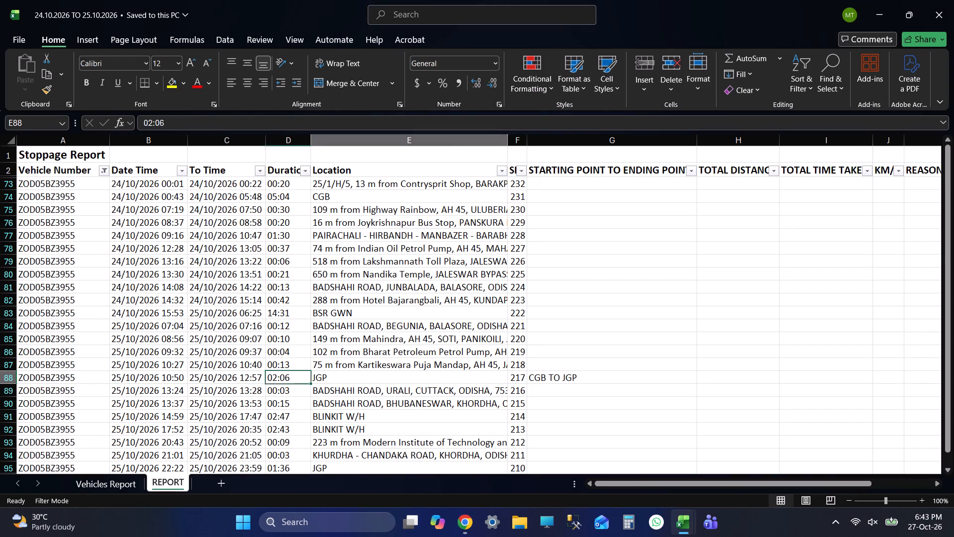
pyautogui.hotkey('shift', 'Tab')
pyautogui.hotkey('shift', 'Tab')
pyautogui.hotkey('shift', 'Tab')
pyautogui.hotkey('alt', 'Tab')
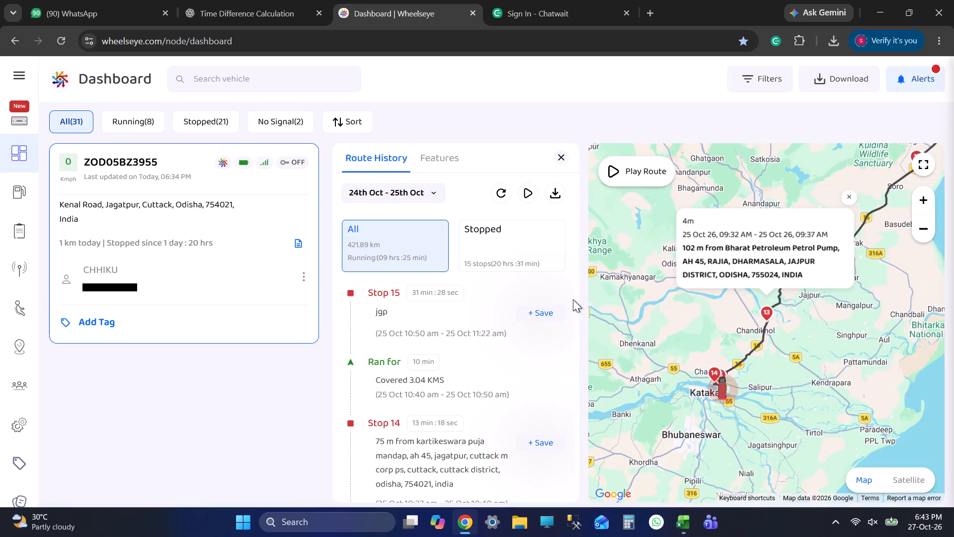
pyautogui.hotkey('alt', 'Tab')
pyautogui.write('422 KM')
pyautogui.press('Tab')
pyautogui.hotkey('ctrl', 's')
pyautogui.hotkey('ctrl', 's')
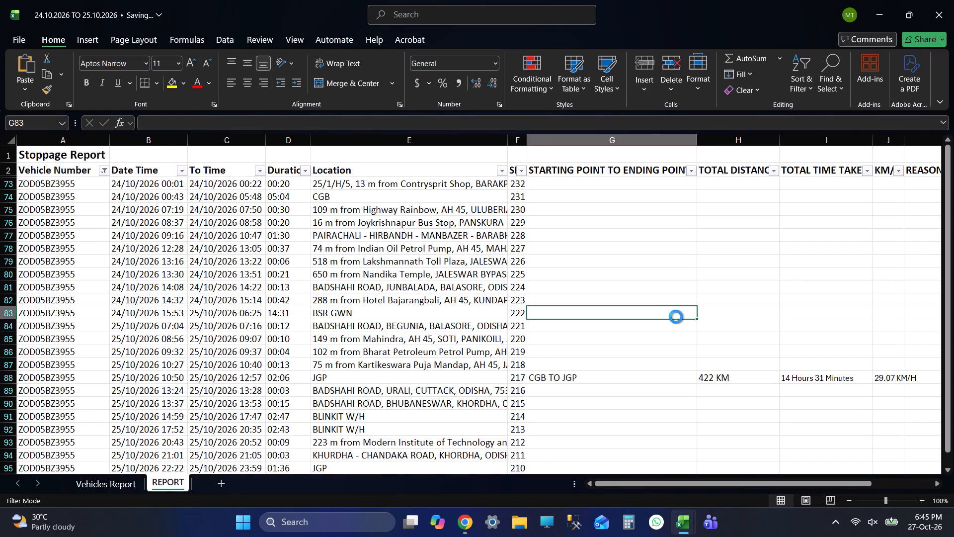
pyautogui.scroll(-4, 676, 326)
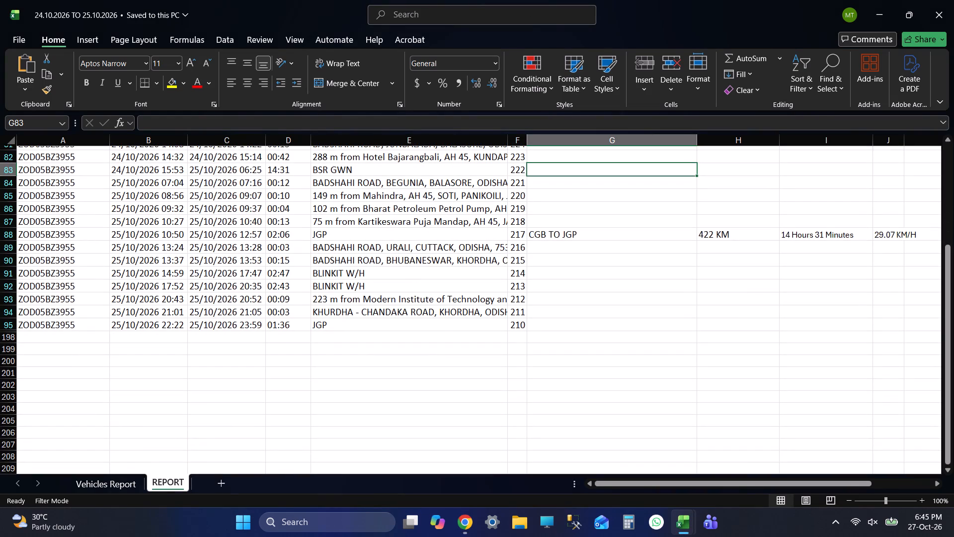
pyautogui.click(529, 316)
pyautogui.click(563, 325)
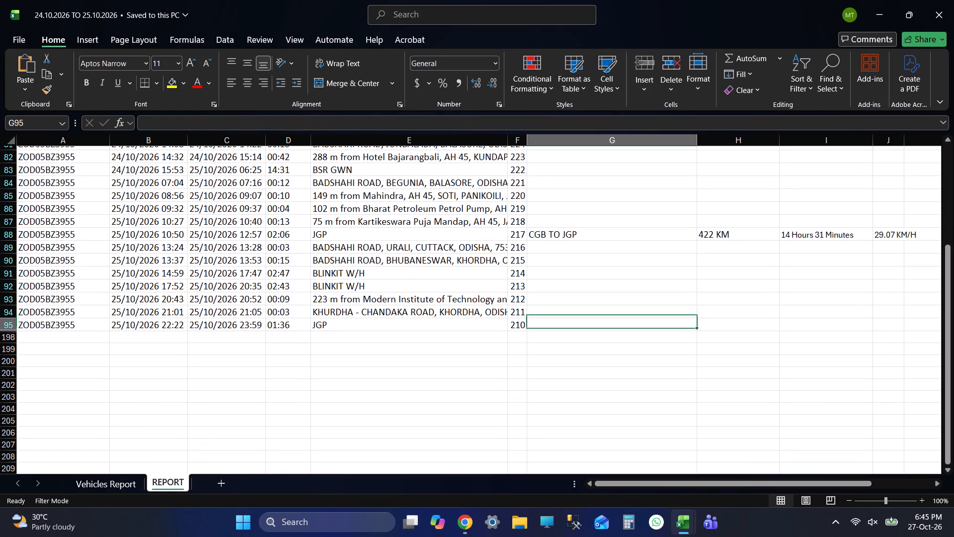
pyautogui.write('JGP TO')
pyautogui.press('space')
pyautogui.write('BN')
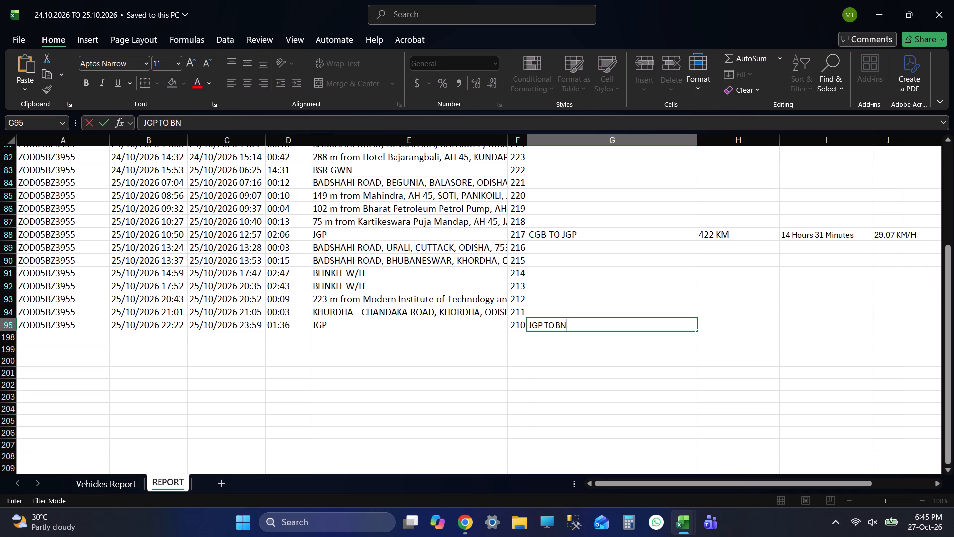
pyautogui.press('BackSpace')
pyautogui.write('LINKIT')
pyautogui.press('space')
pyautogui.write('W/H')
pyautogui.press('space')
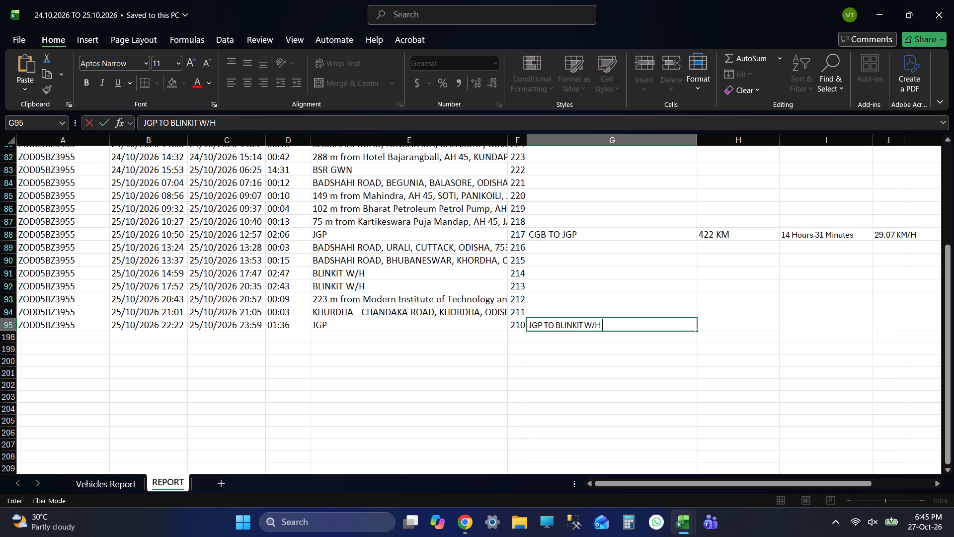
pyautogui.write('TO')
pyautogui.press('space')
pyautogui.write('JGPQ')
pyautogui.press('BackSpace')
pyautogui.press('Tab')
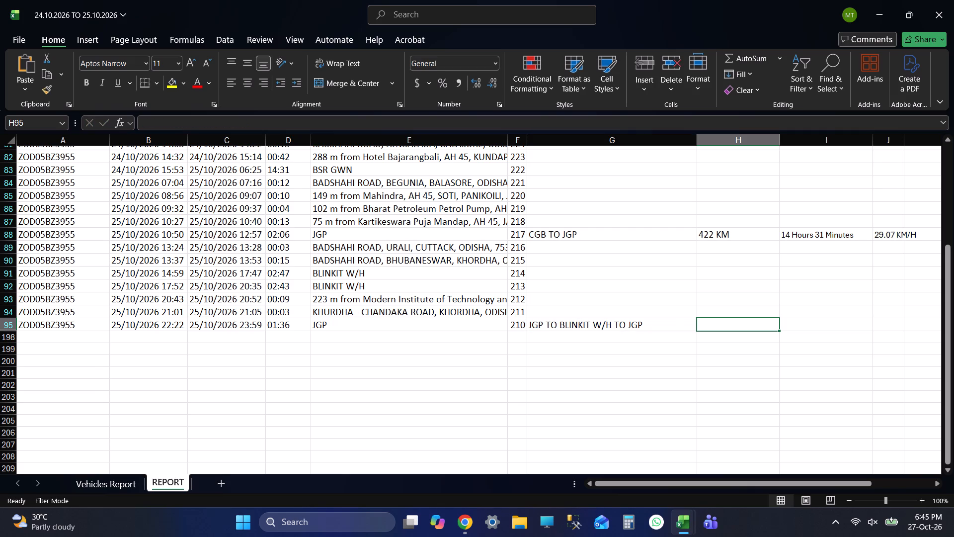
pyautogui.hotkey('ctrl', 's')
pyautogui.hotkey('ctrl', 's')
pyautogui.hotkey('ctrl', 's')
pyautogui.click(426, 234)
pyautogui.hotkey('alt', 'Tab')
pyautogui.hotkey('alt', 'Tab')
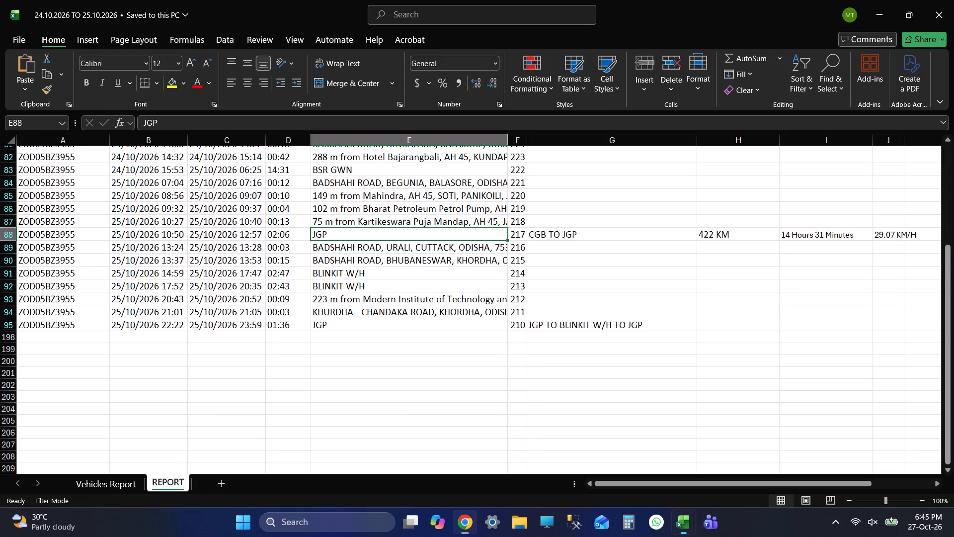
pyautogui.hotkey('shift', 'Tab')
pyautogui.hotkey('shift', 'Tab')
# Switch to Chrome and check the earnings and sponsored cards status in the Chatwait extension.
pyautogui.hotkey('alt', 'Tab')
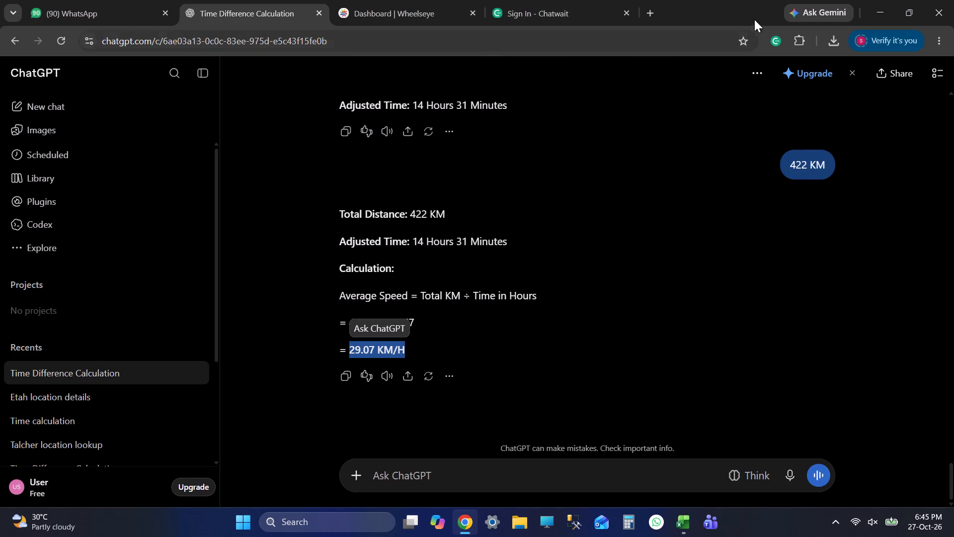
pyautogui.click(776, 39)
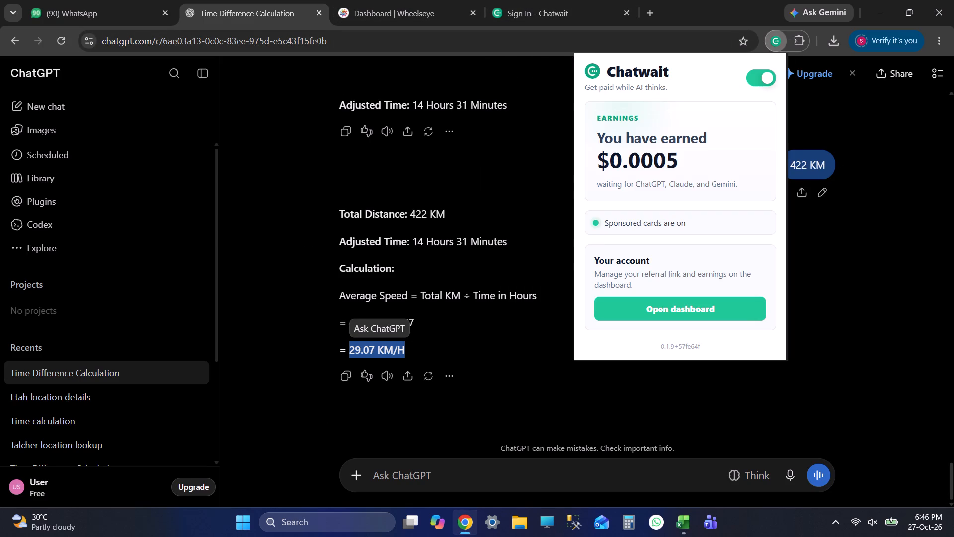
pyautogui.click(710, 213)
pyautogui.click(753, 221)
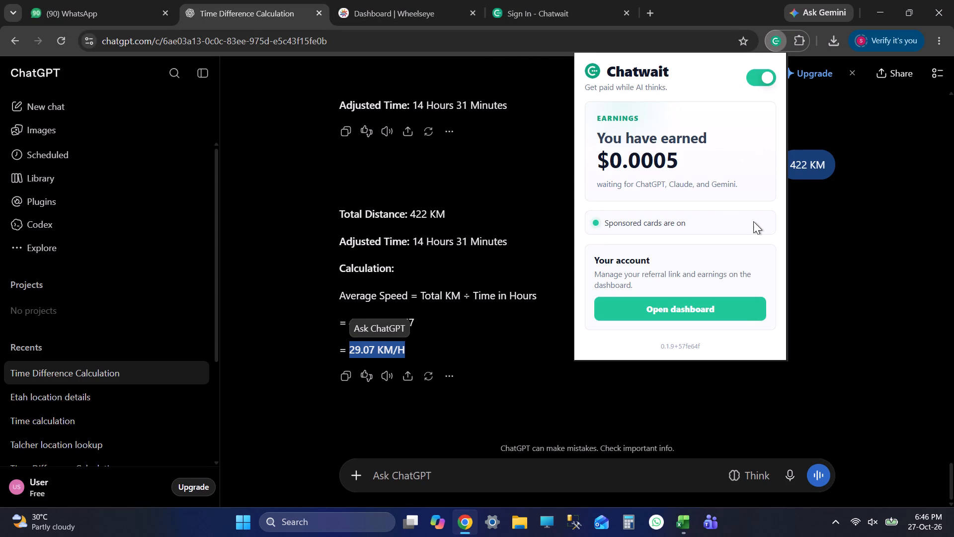
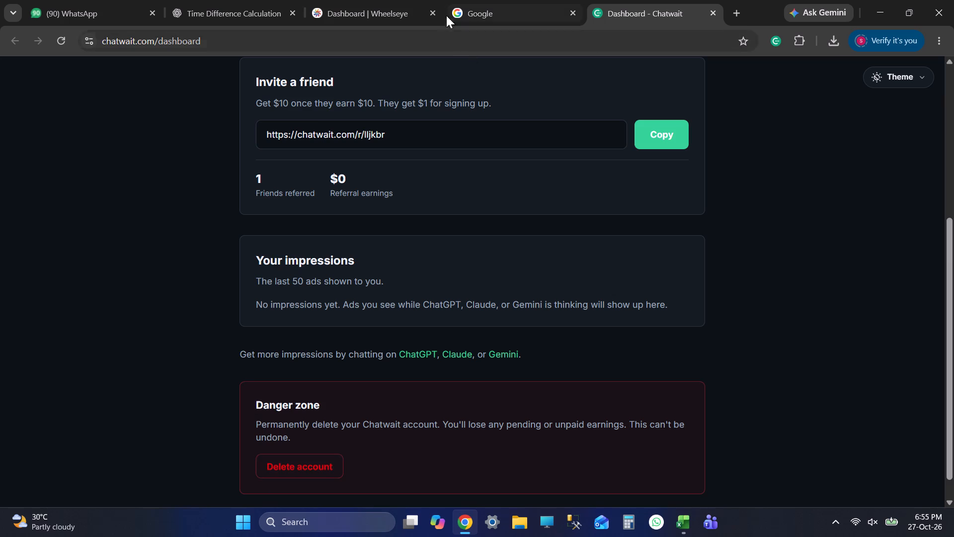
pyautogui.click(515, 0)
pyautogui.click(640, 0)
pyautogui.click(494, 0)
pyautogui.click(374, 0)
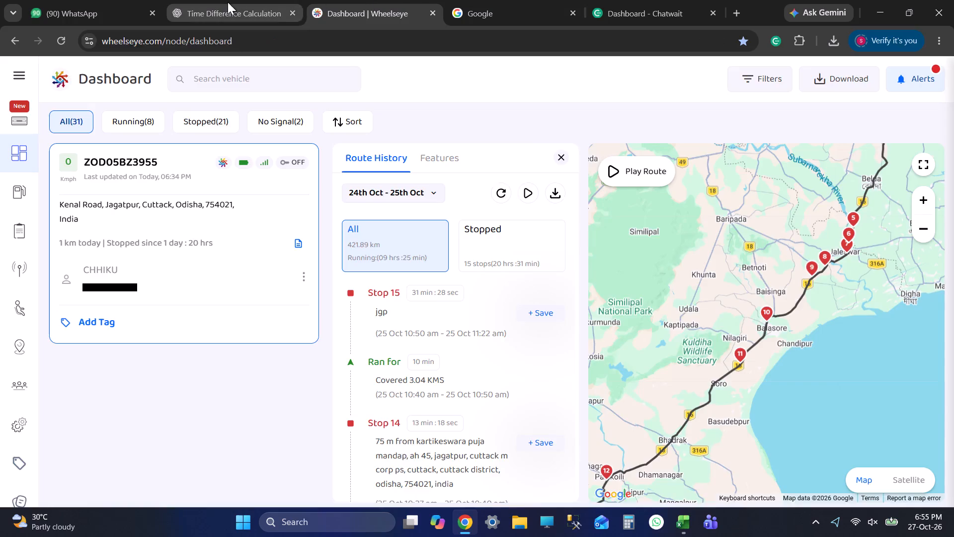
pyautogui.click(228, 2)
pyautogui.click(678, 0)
# Check the earnings and sponsored cards status in the Chatwait extension again.
pyautogui.click(769, 46)
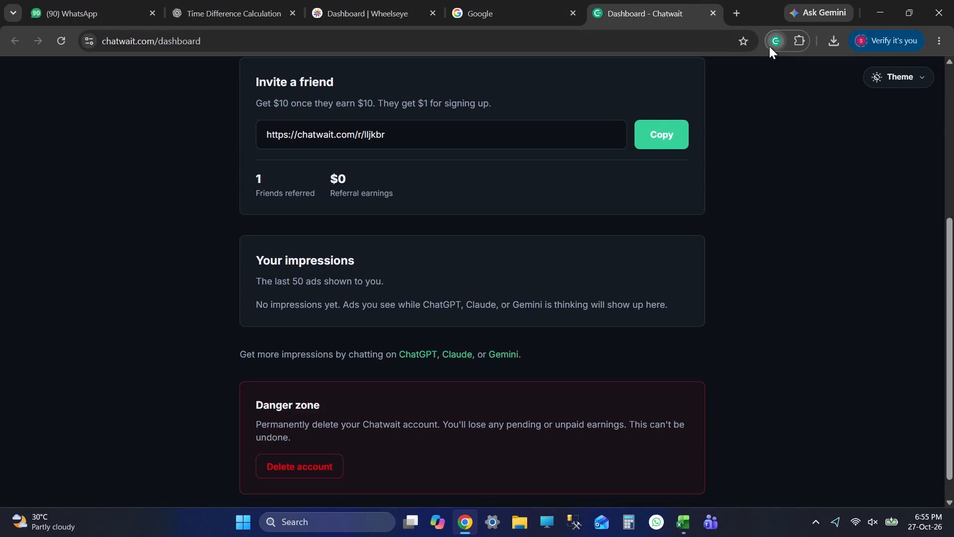
pyautogui.click(846, 226)
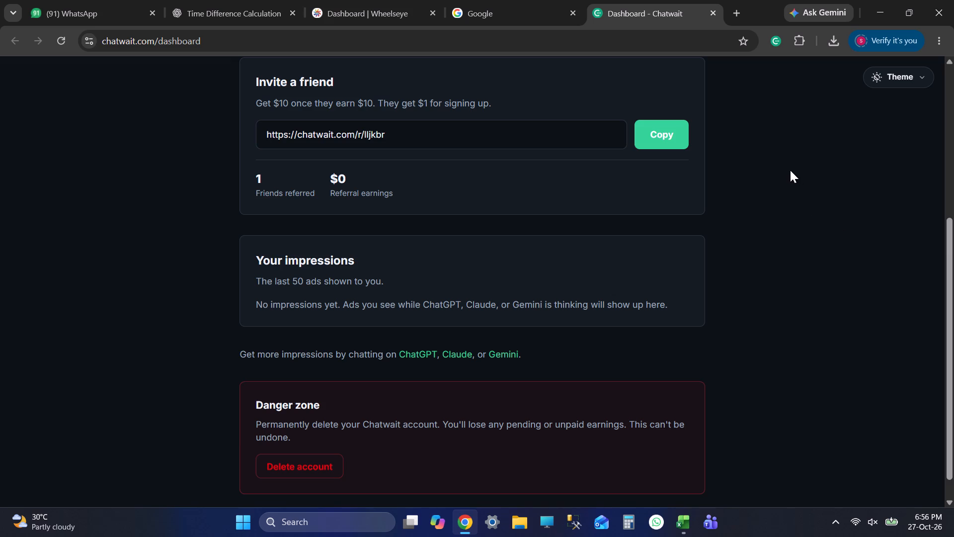
pyautogui.click(772, 40)
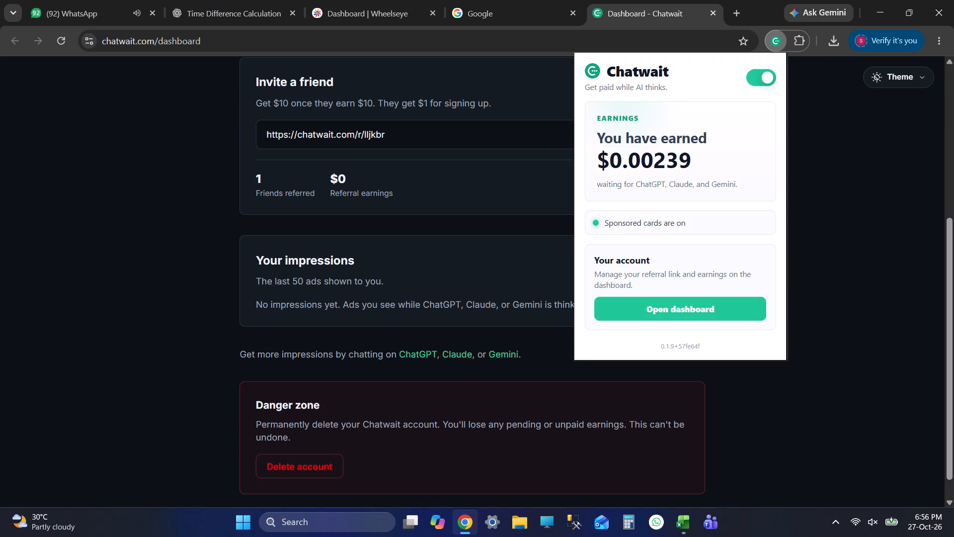
pyautogui.click(894, 212)
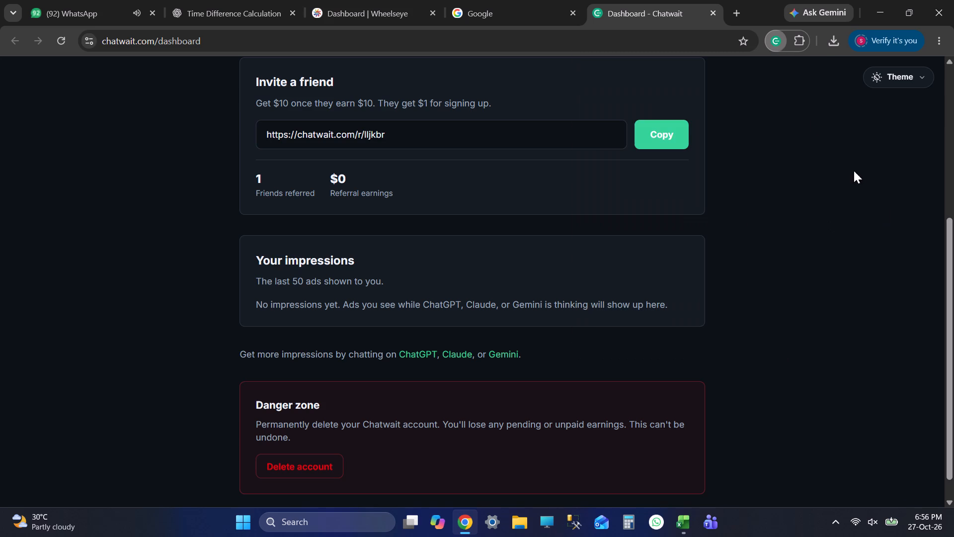
pyautogui.click(768, 43)
pyautogui.click(812, 119)
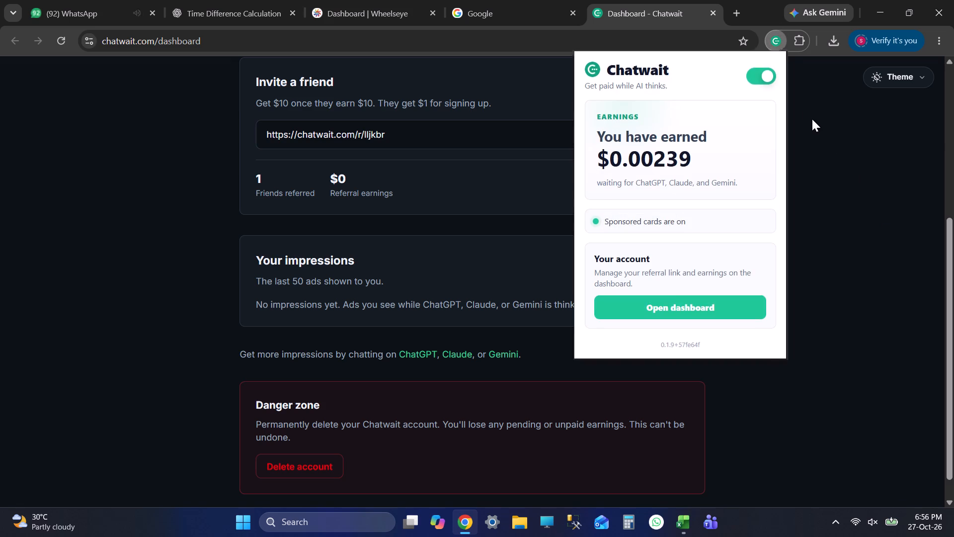
pyautogui.click(776, 36)
pyautogui.click(866, 127)
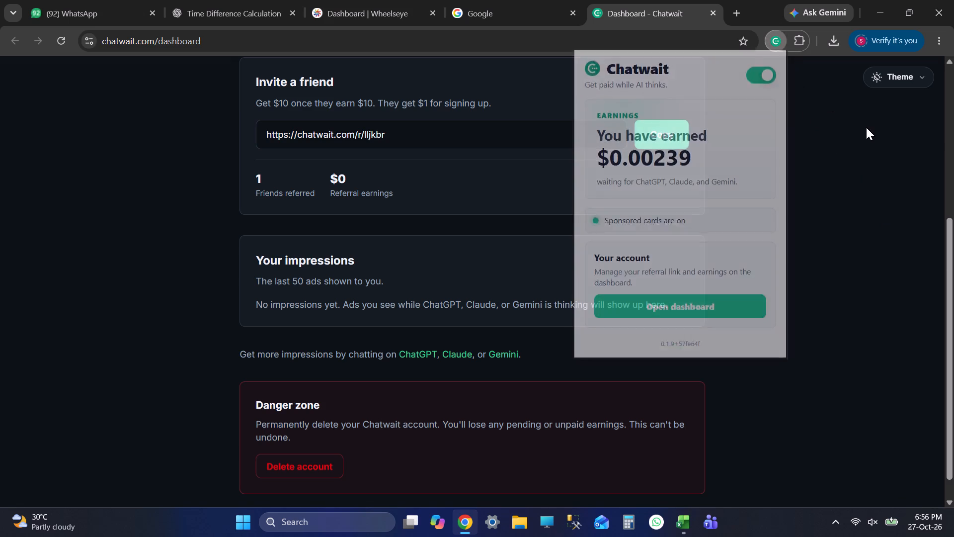
pyautogui.click(775, 52)
pyautogui.click(775, 46)
pyautogui.click(841, 137)
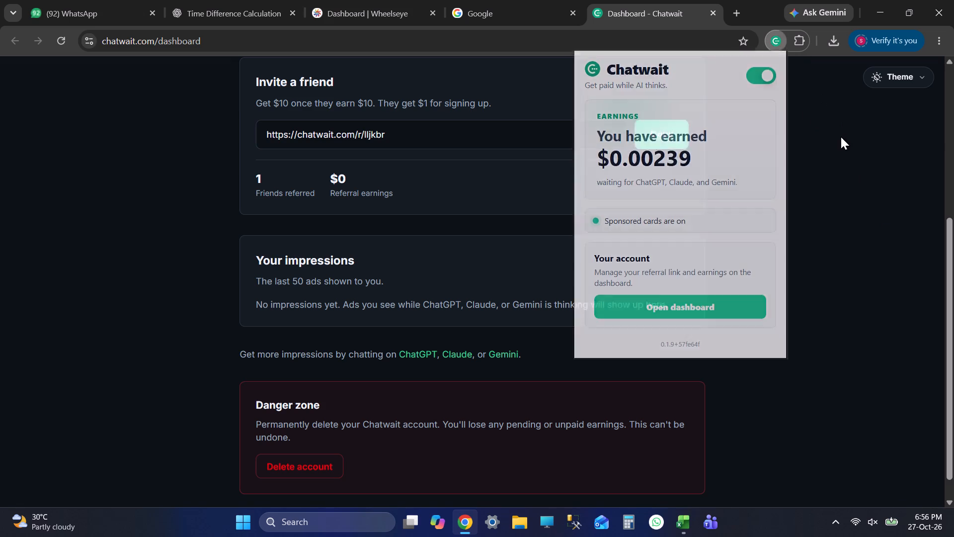
pyautogui.click(780, 40)
pyautogui.click(839, 149)
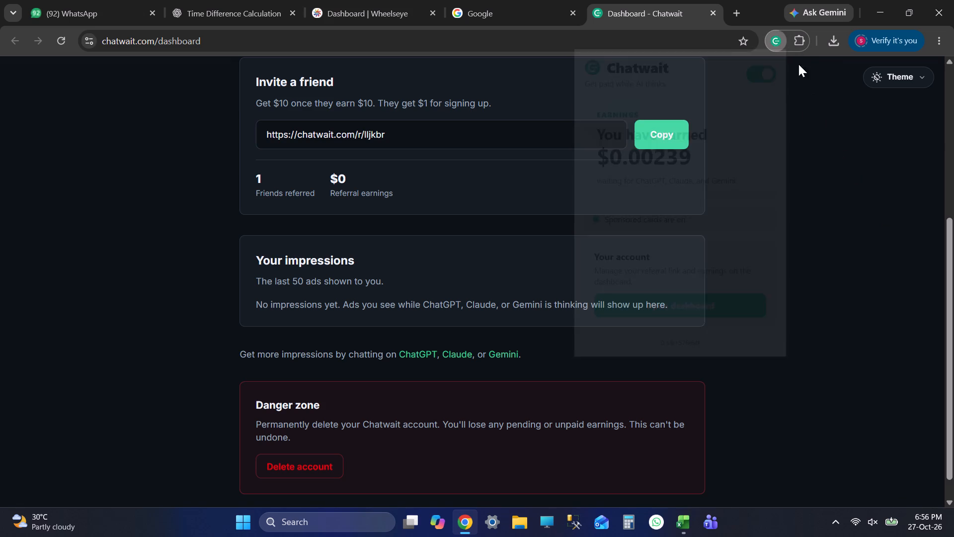
pyautogui.click(772, 32)
pyautogui.click(776, 36)
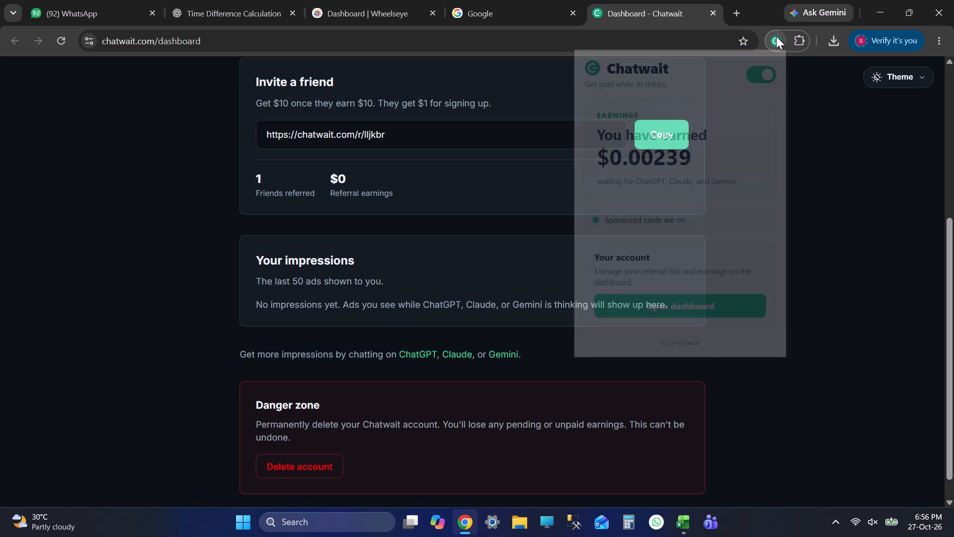
pyautogui.click(776, 36)
pyautogui.click(810, 167)
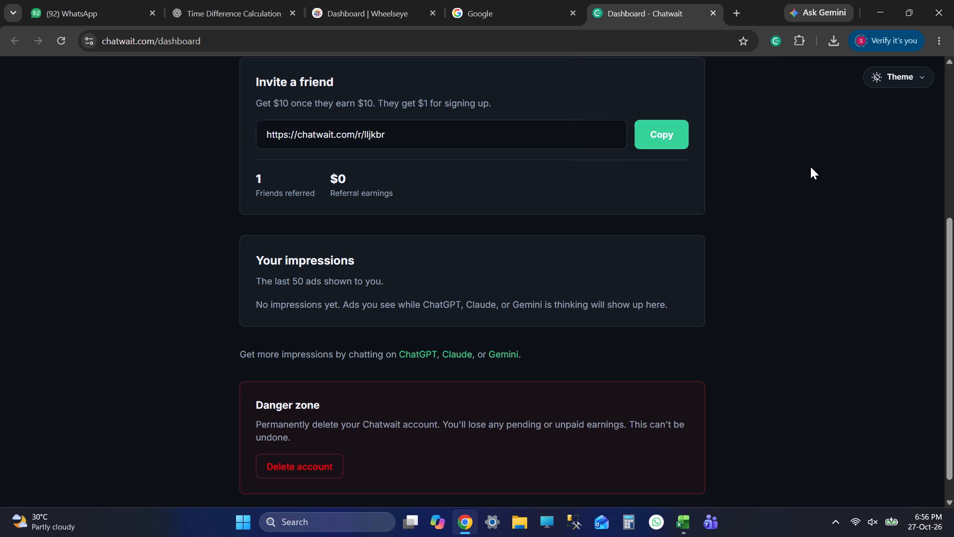
# Switch to Excel and save the workbook, moving to the distance cell of the JGP TO BLINKIT W/H TO JGP row.
pyautogui.click(483, 1)
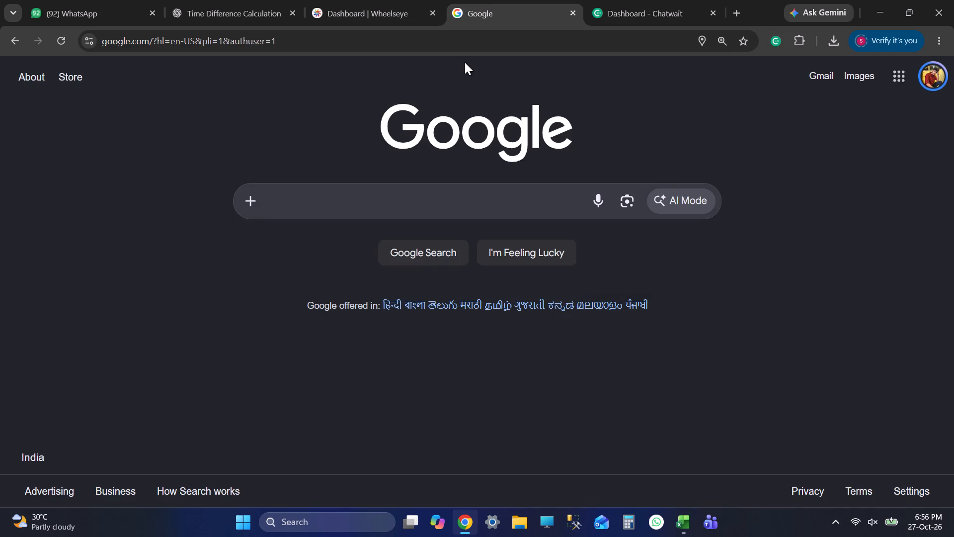
pyautogui.hotkey('alt', 'Tab')
pyautogui.click(636, 324)
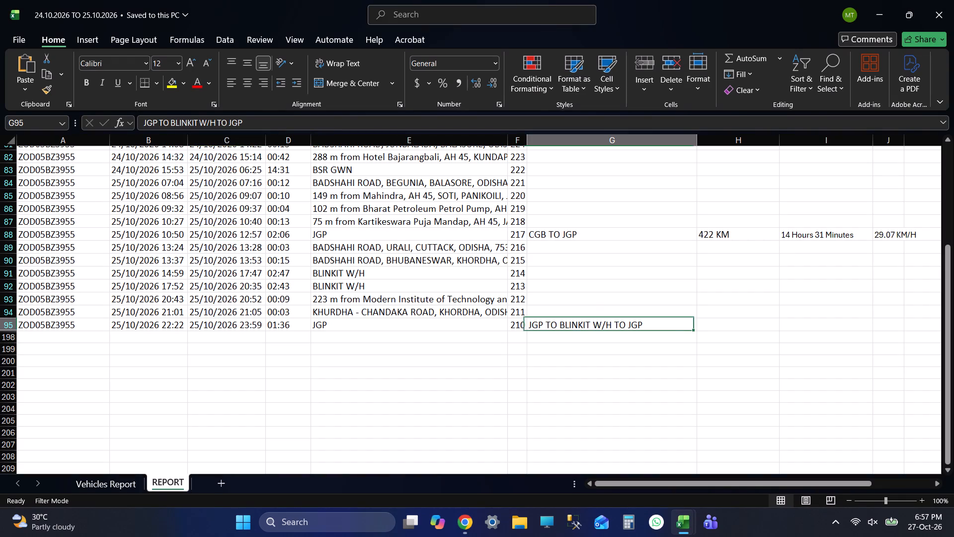
pyautogui.hotkey('ctrl', 's')
pyautogui.press('Tab')
pyautogui.hotkey('ctrl', 's')
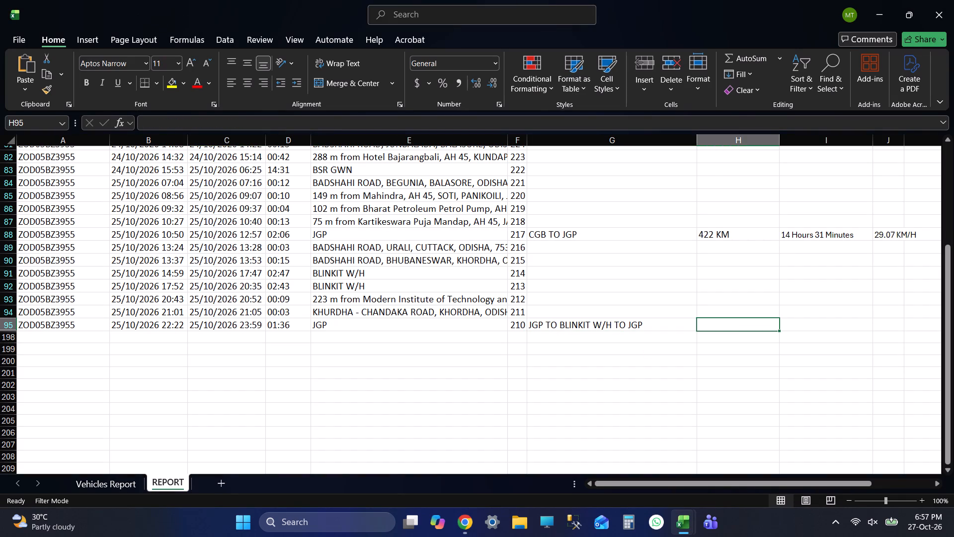
pyautogui.hotkey('alt', 'Tab')
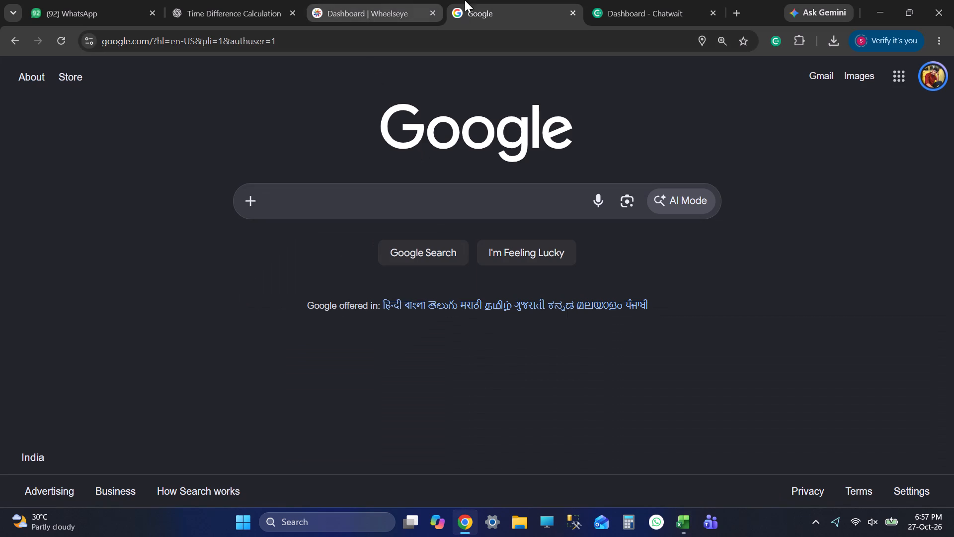
pyautogui.click(222, 0)
pyautogui.click(435, 465)
pyautogui.hotkey('alt', 'Tab')
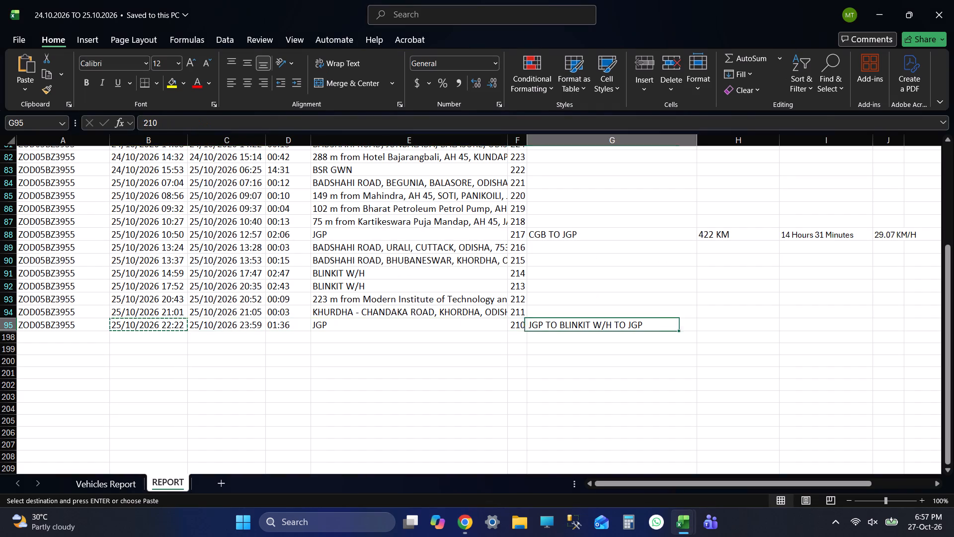
pyautogui.press('Tab')
pyautogui.hotkey('alt', 'Tab')
pyautogui.scroll(-5, 512, 308)
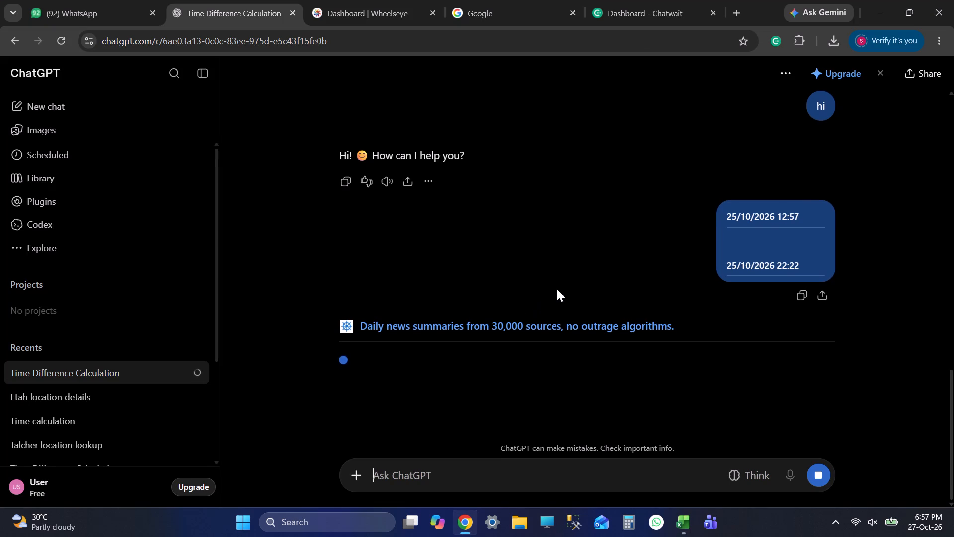
pyautogui.scroll(-1, 595, 247)
pyautogui.scroll(3, 586, 245)
pyautogui.scroll(-3, 586, 245)
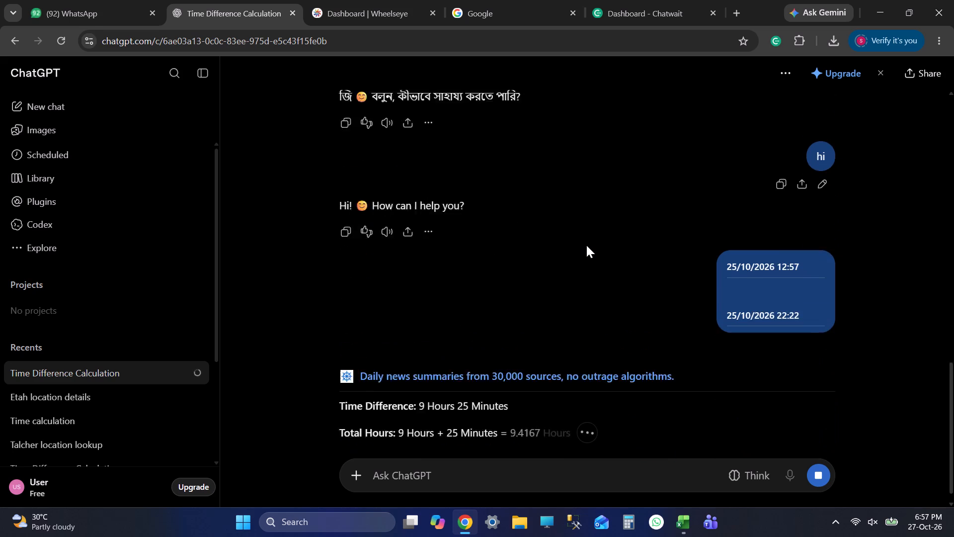
pyautogui.scroll(-4, 586, 245)
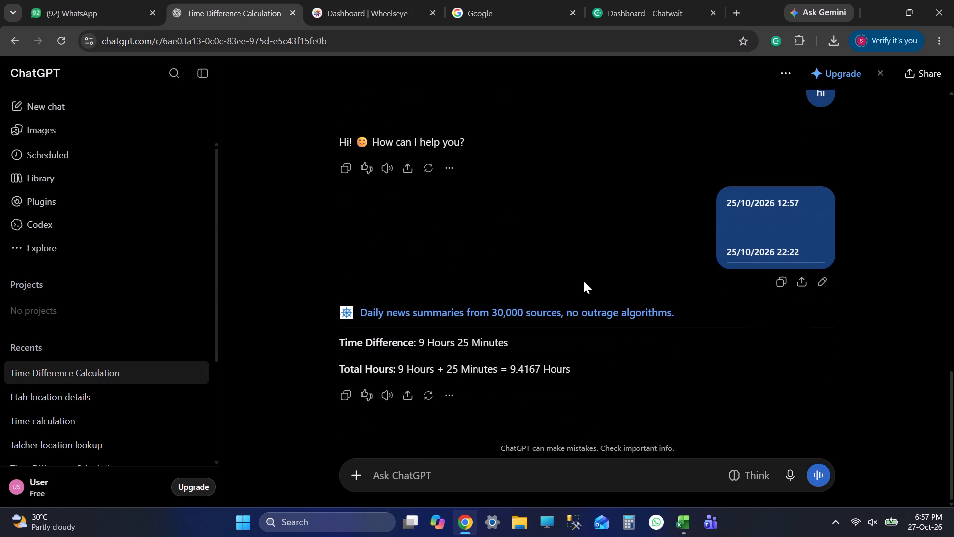
pyautogui.hotkey('alt', 'Tab')
pyautogui.hotkey('alt', 'Tab')
pyautogui.hotkey('alt', 'Tab')
pyautogui.hotkey('alt', 'Tab')
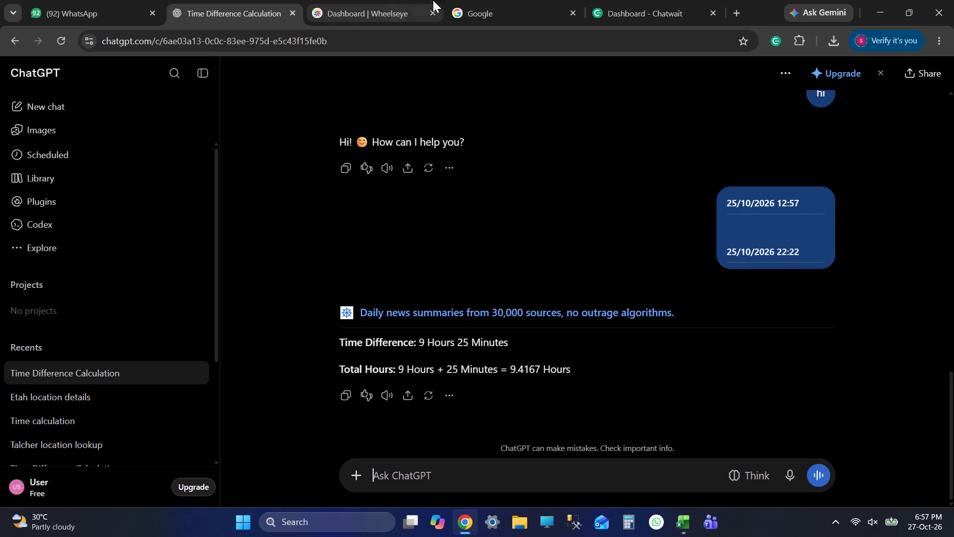
pyautogui.click(389, 8)
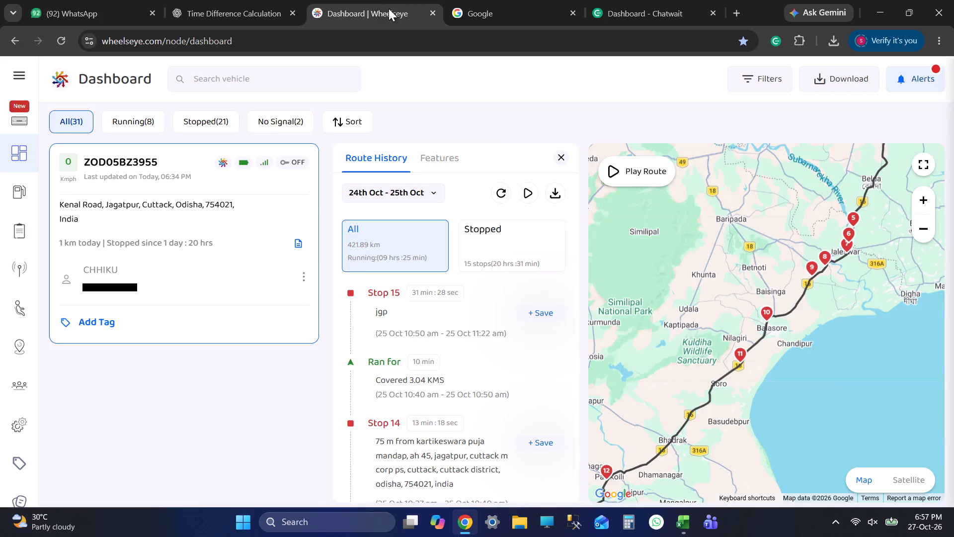
pyautogui.scroll(-3, 469, 353)
pyautogui.scroll(1, 469, 358)
pyautogui.scroll(-11, 469, 358)
pyautogui.scroll(1, 459, 379)
pyautogui.scroll(-1, 459, 379)
pyautogui.scroll(7, 459, 379)
pyautogui.scroll(-1, 477, 372)
pyautogui.scroll(2, 477, 372)
pyautogui.scroll(-1, 477, 372)
pyautogui.scroll(1, 477, 372)
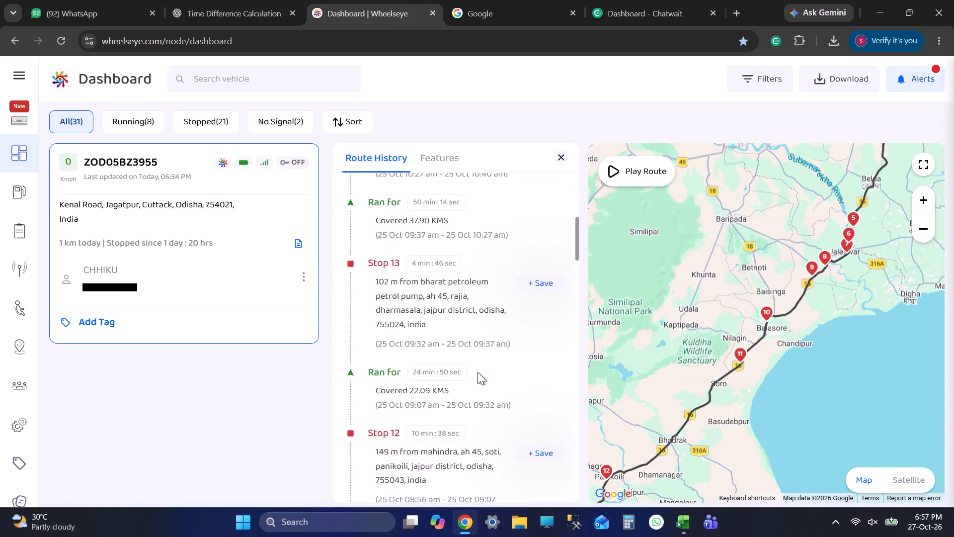
pyautogui.scroll(5, 477, 372)
pyautogui.scroll(-1, 463, 335)
pyautogui.scroll(9, 463, 335)
pyautogui.hotkey('alt', 'Tab')
pyautogui.hotkey('alt', 'Tab')
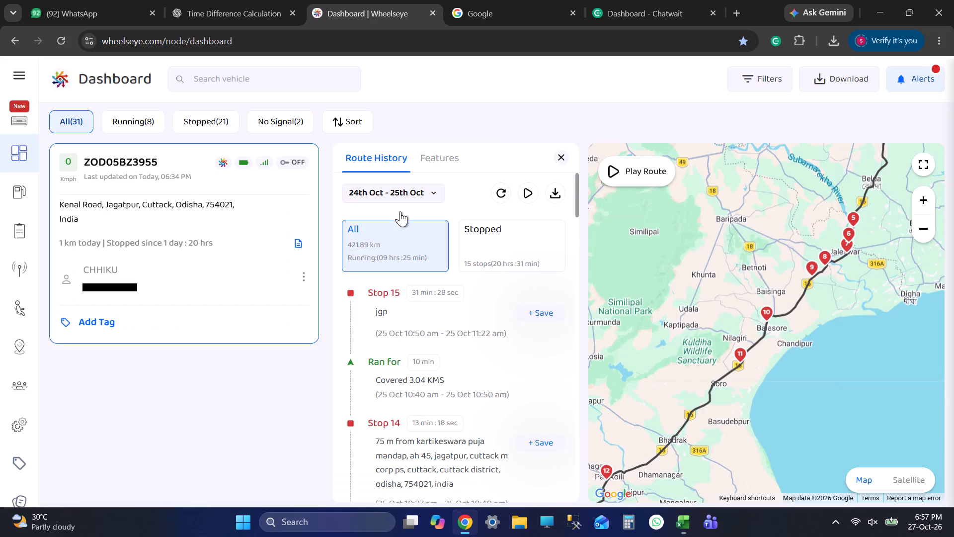
pyautogui.click(400, 184)
pyautogui.click(381, 317)
pyautogui.hotkey('alt', 'Tab')
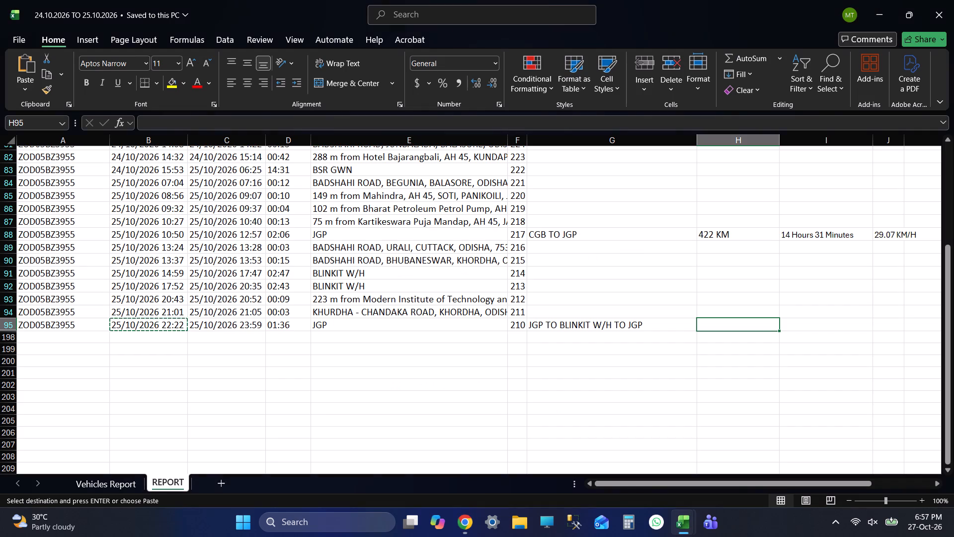
pyautogui.click(345, 234)
pyautogui.hotkey('shift', 'Tab')
pyautogui.hotkey('shift', 'Tab')
pyautogui.hotkey('alt', 'Tab')
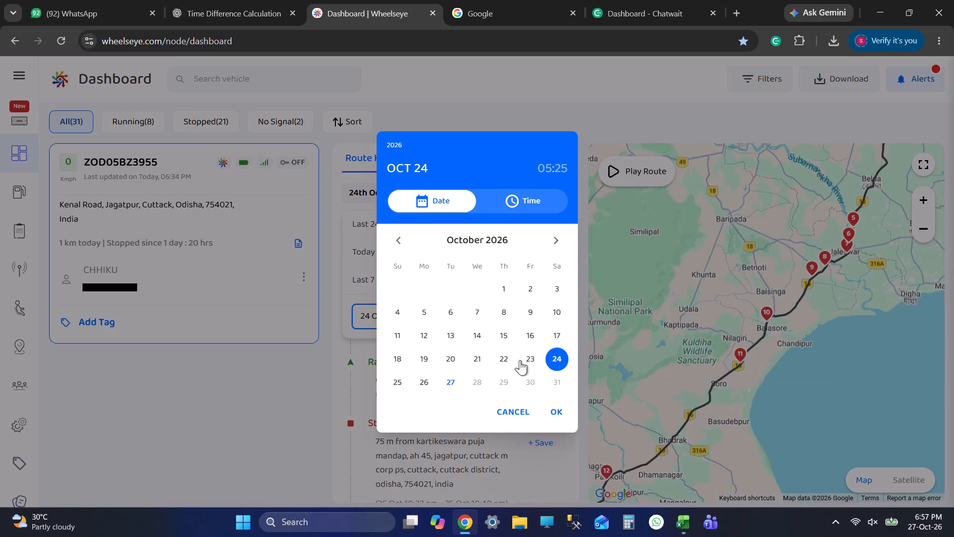
pyautogui.click(397, 378)
pyautogui.hotkey('alt', 'Tab')
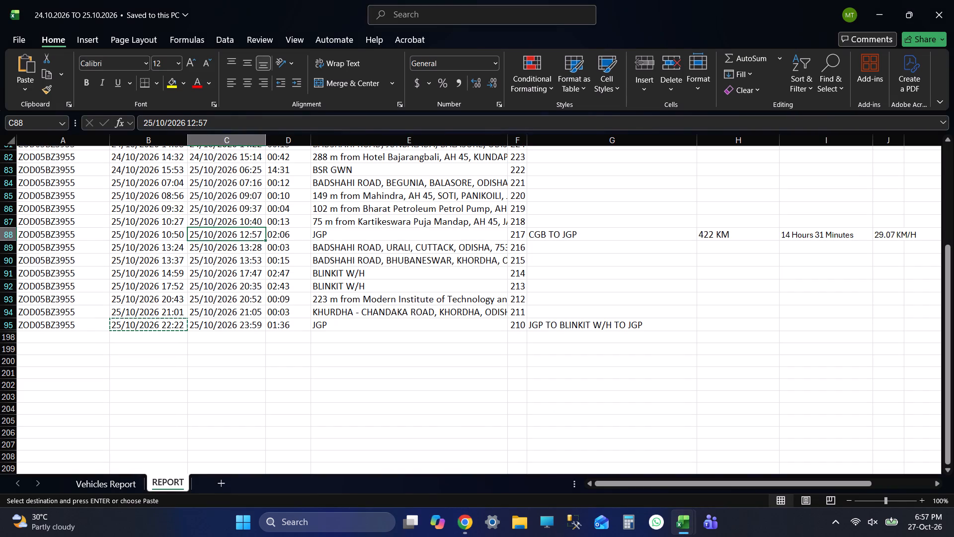
pyautogui.hotkey('alt', 'Tab')
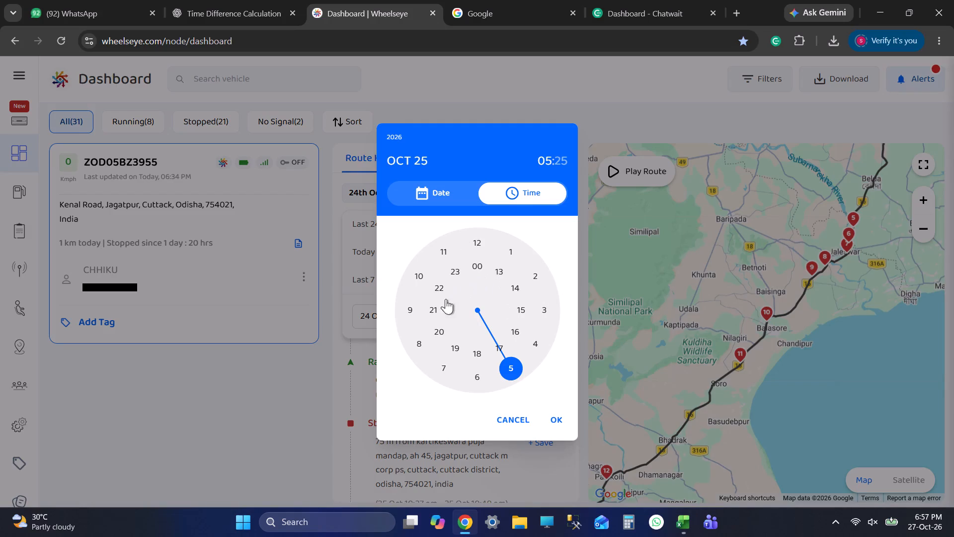
pyautogui.click(478, 242)
pyautogui.hotkey('alt', 'Tab')
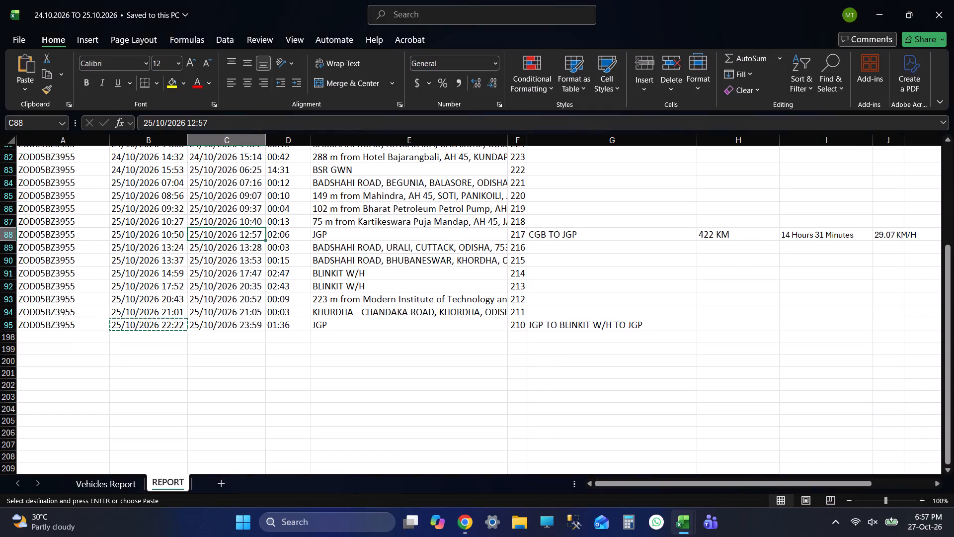
pyautogui.hotkey('alt', 'Tab')
pyautogui.click(558, 411)
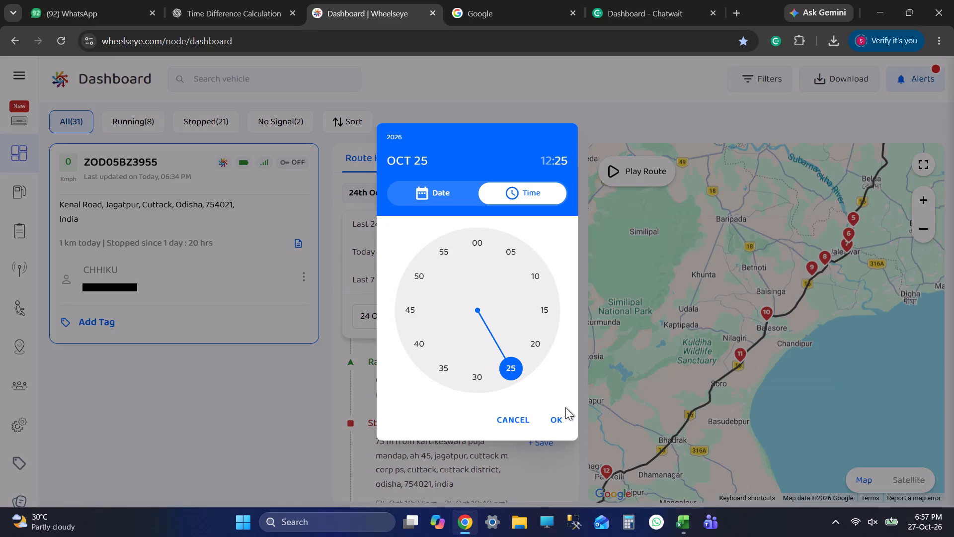
# Set the end of the route history range to 25 October 2026 at 22:57, consulting the last JGP row's arrival time in Excel.
pyautogui.hotkey('alt', 'Tab')
pyautogui.hotkey('alt', 'Tab')
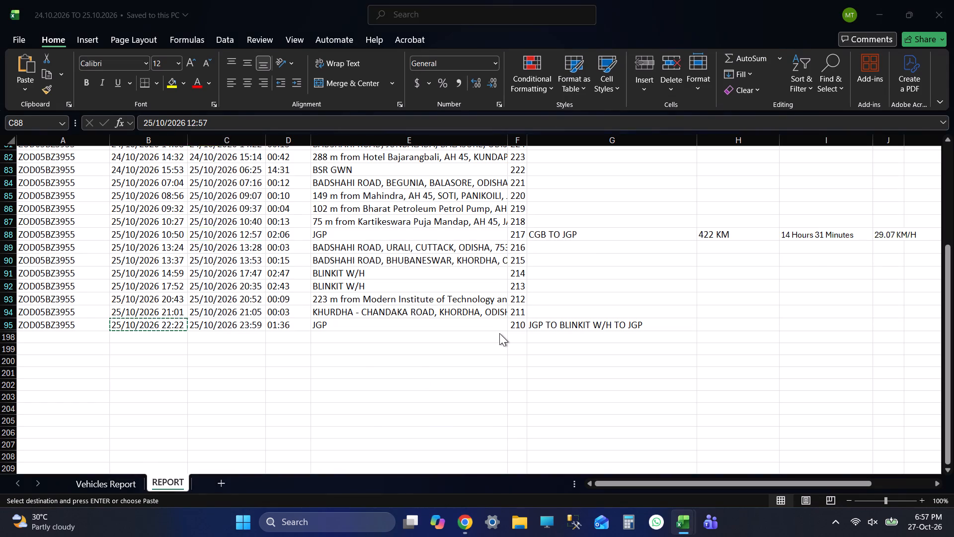
pyautogui.click(499, 333)
pyautogui.click(499, 324)
pyautogui.hotkey('alt', 'Tab')
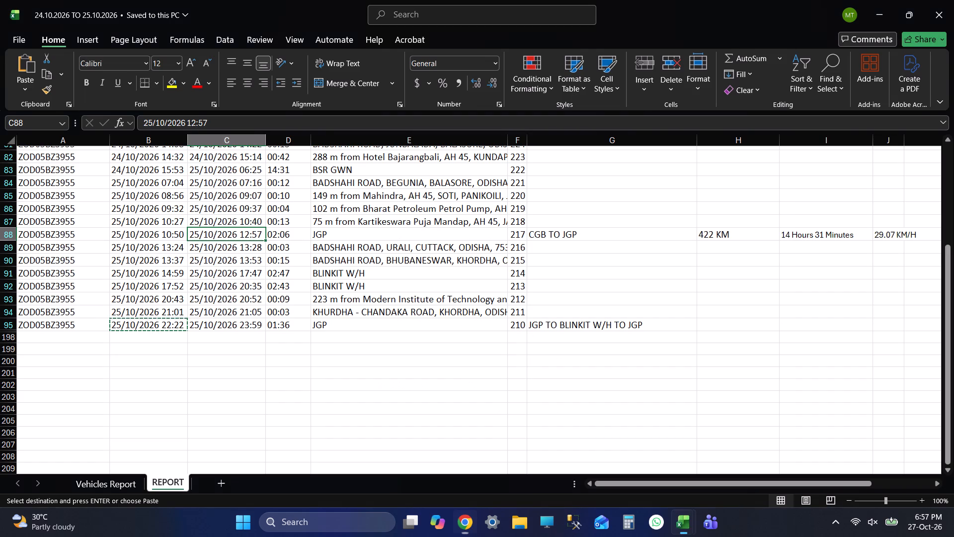
pyautogui.click(351, 321)
pyautogui.hotkey('shift', 'Tab')
pyautogui.hotkey('shift', 'Tab')
pyautogui.hotkey('shift', 'Tab')
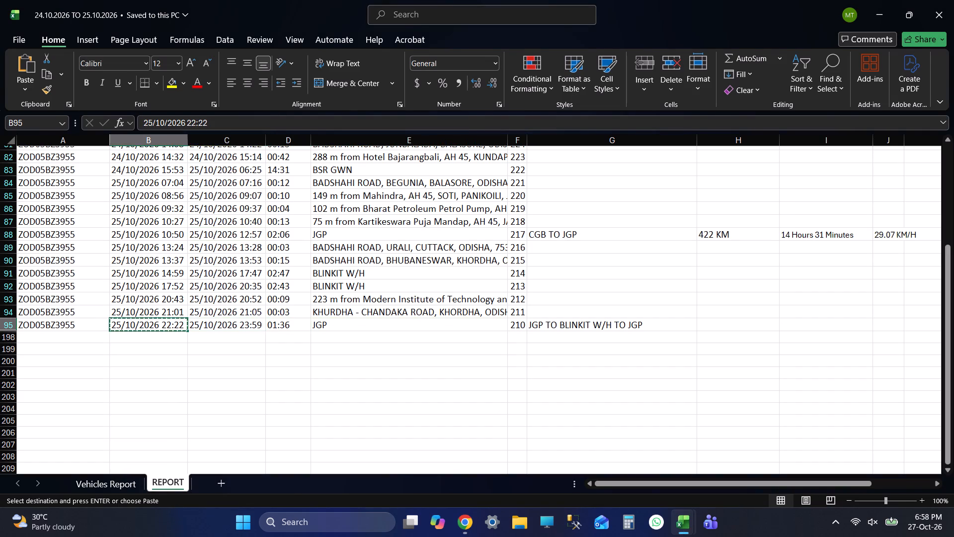
pyautogui.hotkey('alt', 'Tab')
pyautogui.hotkey('alt', 'Tab')
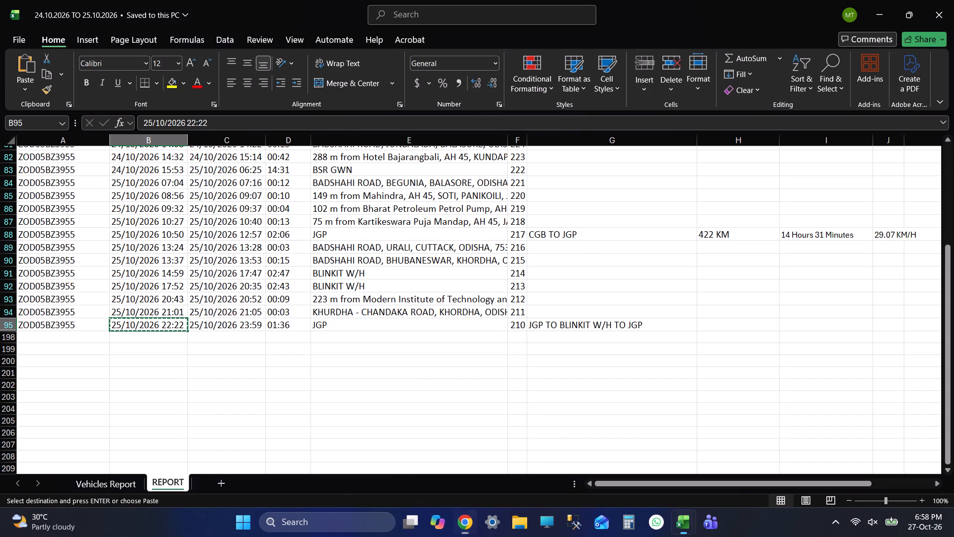
pyautogui.hotkey('alt', 'Tab')
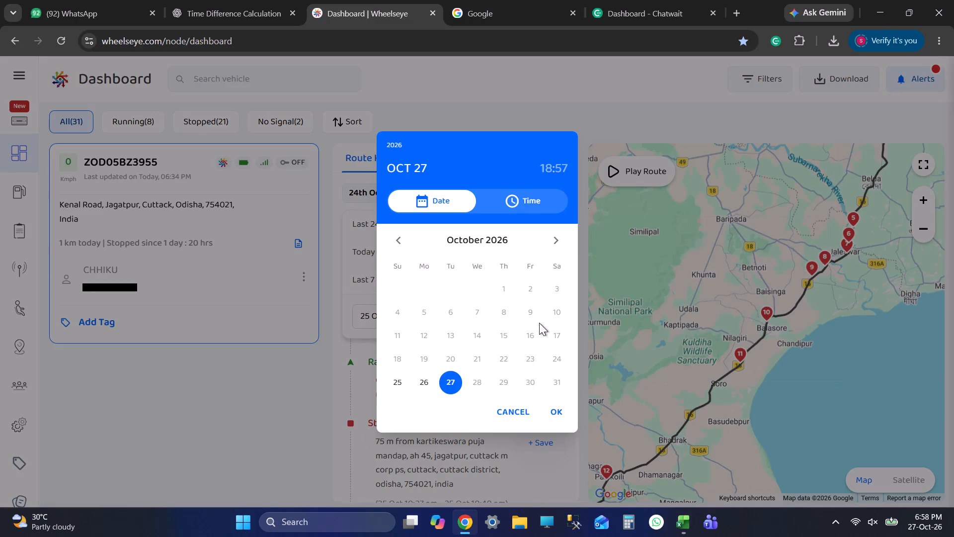
pyautogui.hotkey('alt', 'Tab')
pyautogui.hotkey('alt', 'Tab')
pyautogui.hotkey('alt', 'Tab')
pyautogui.hotkey('alt', 'Tab')
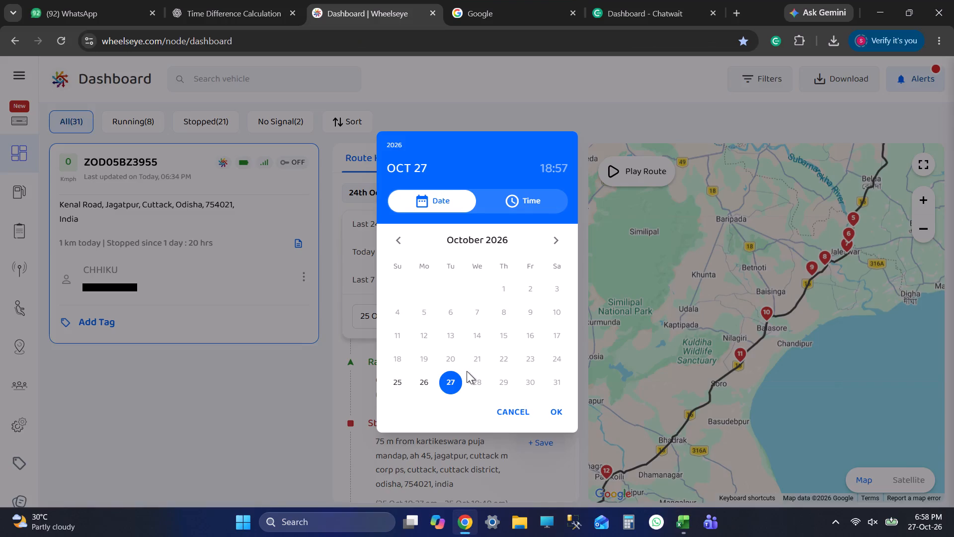
pyautogui.hotkey('alt', 'Tab')
pyautogui.hotkey('alt', 'Tab')
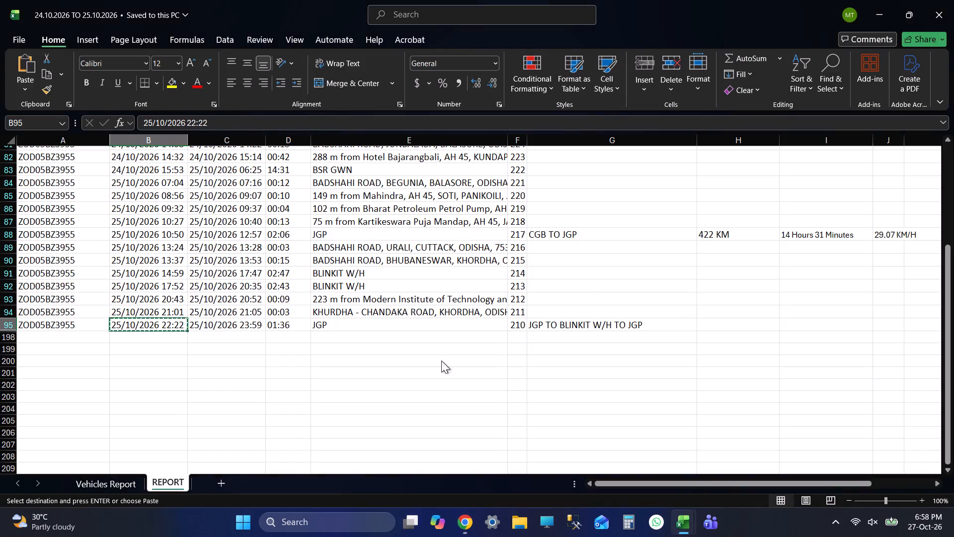
pyautogui.click(401, 389)
pyautogui.hotkey('alt', 'Tab')
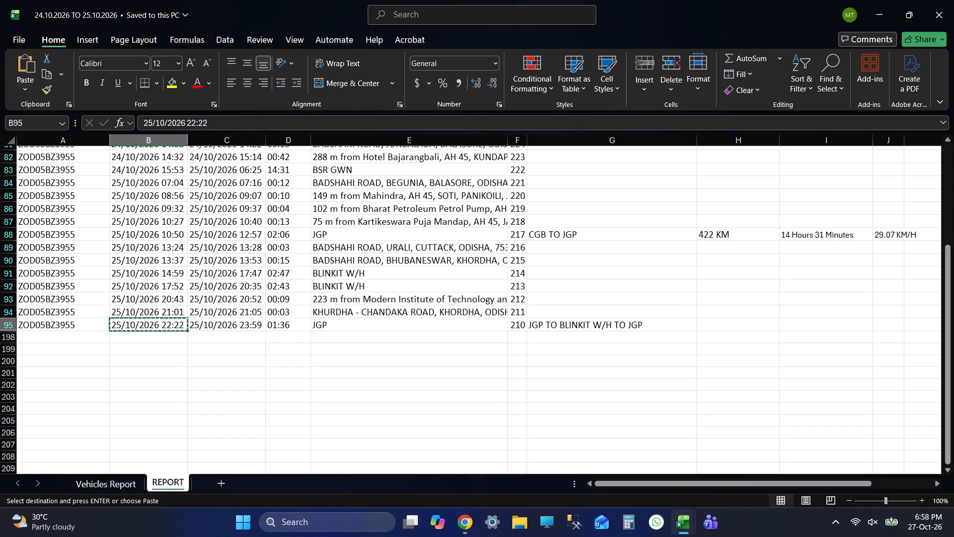
pyautogui.hotkey('alt', 'Tab')
pyautogui.click(441, 281)
pyautogui.hotkey('alt', 'Tab')
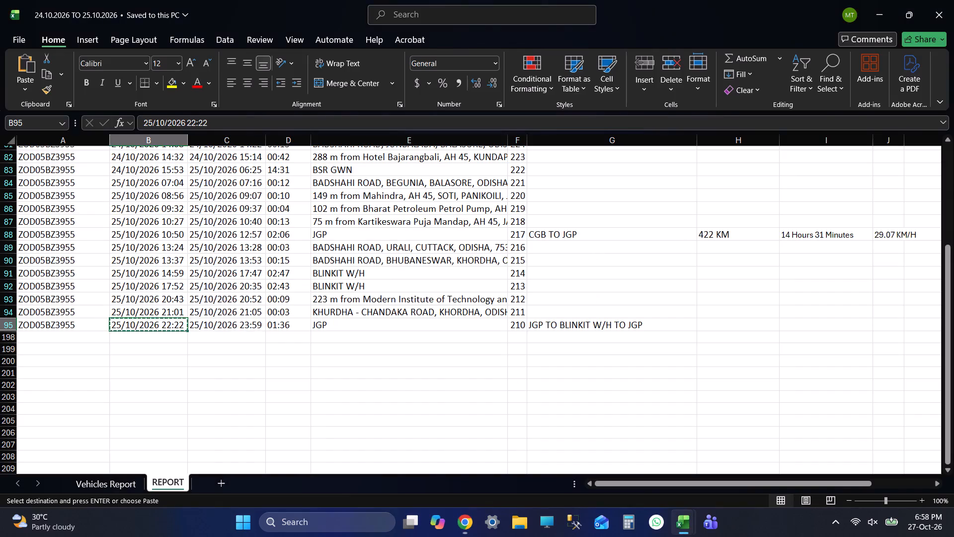
pyautogui.hotkey('alt', 'Tab')
pyautogui.click(568, 420)
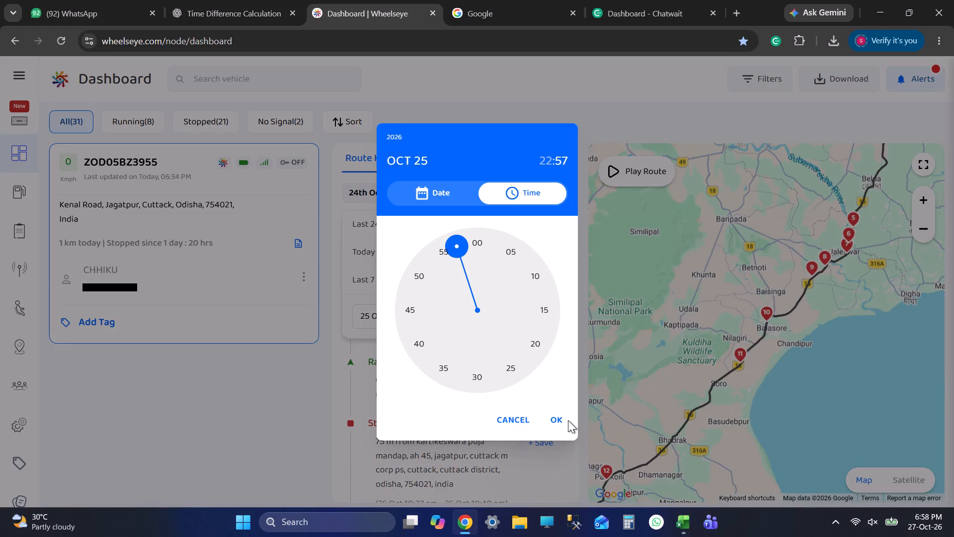
pyautogui.click(545, 420)
pyautogui.click(443, 303)
pyautogui.scroll(-7, 466, 446)
pyautogui.scroll(1, 480, 446)
pyautogui.scroll(-5, 480, 446)
pyautogui.scroll(1, 487, 443)
pyautogui.scroll(-5, 487, 443)
pyautogui.scroll(1, 487, 443)
pyautogui.scroll(-10, 487, 443)
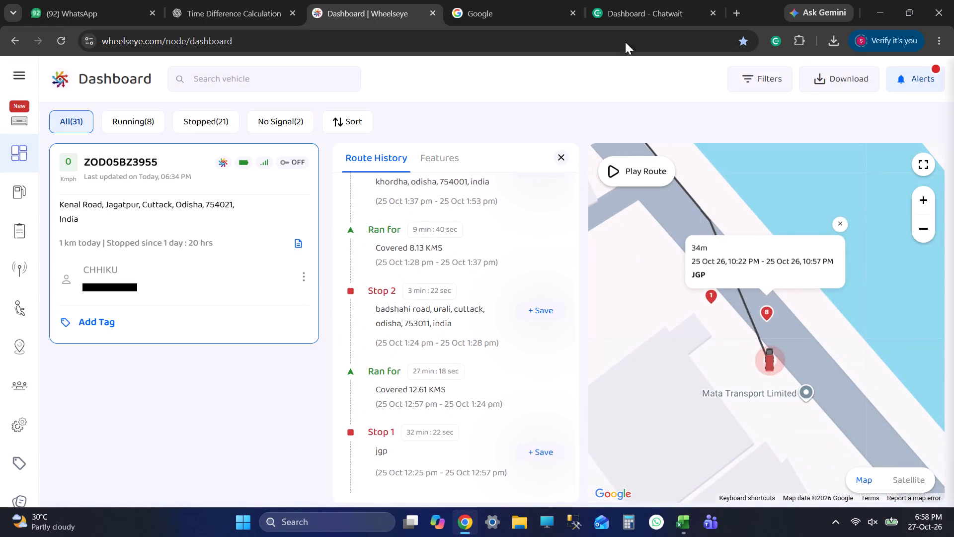
# Check the earnings shown by the Chatwait browser extension and dismiss its popup.
pyautogui.click(772, 41)
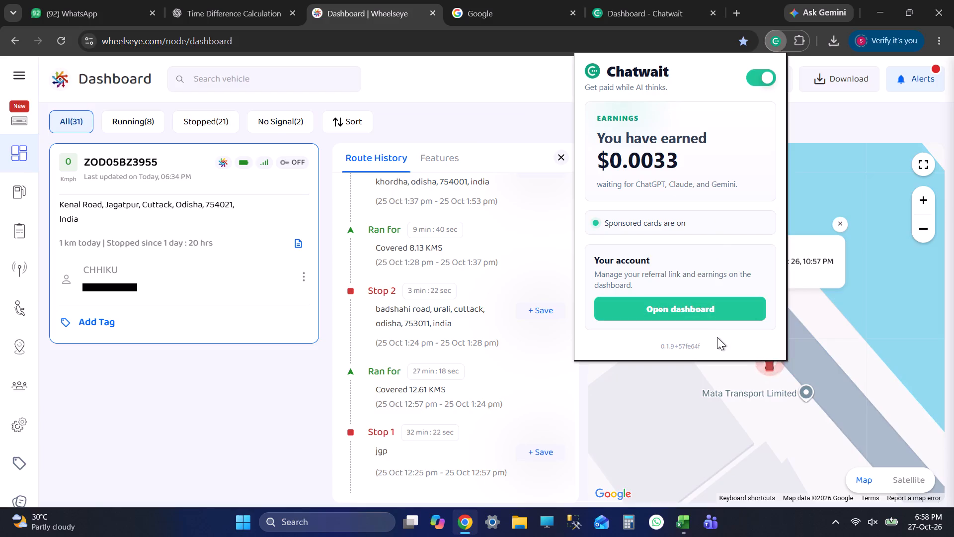
pyautogui.click(831, 227)
pyautogui.click(780, 45)
pyautogui.click(770, 423)
# Select the distance cell of the last JGP row in Excel and save the workbook.
pyautogui.hotkey('alt', 'Tab')
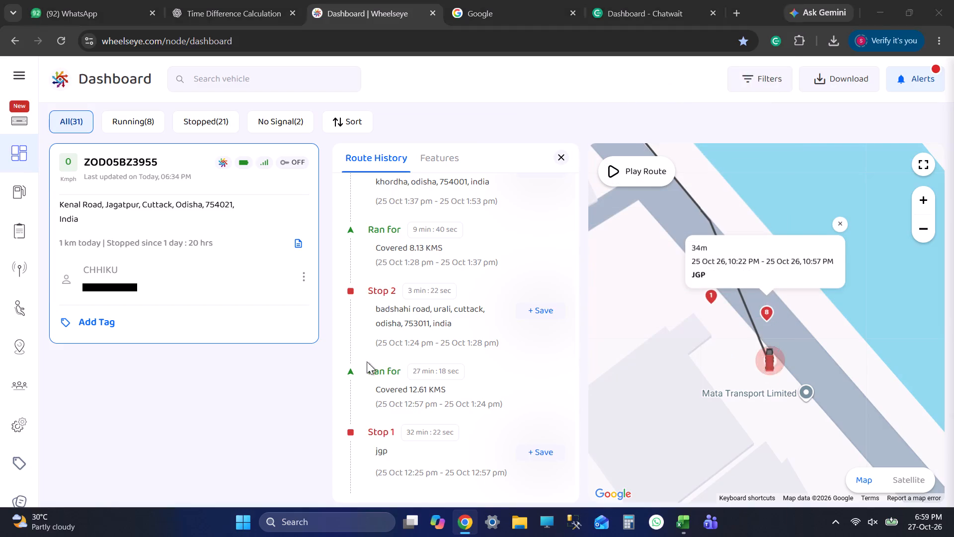
pyautogui.hotkey('alt', 'Tab')
pyautogui.hotkey('alt', 'Tab')
pyautogui.press('Tab')
pyautogui.press('Tab')
pyautogui.press('Tab')
pyautogui.press('Tab')
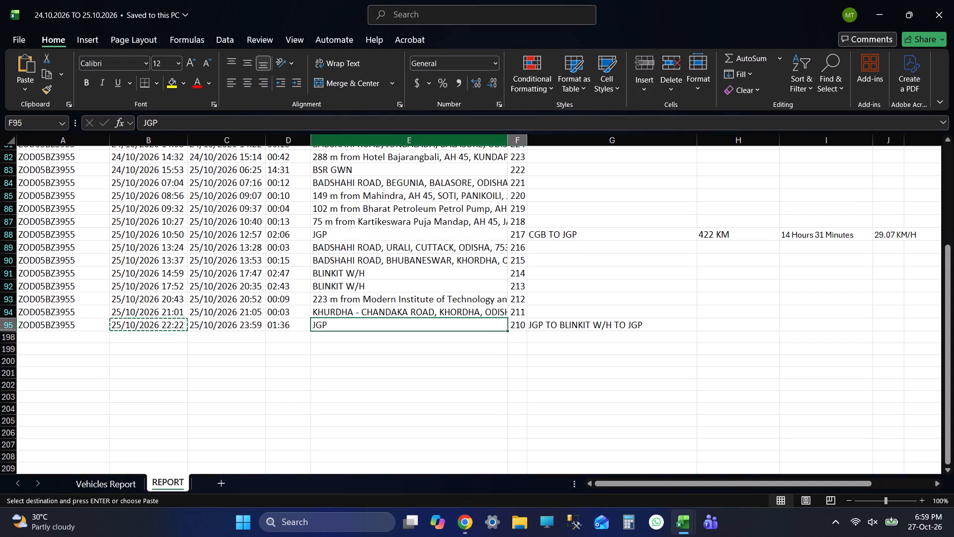
pyautogui.press('Tab')
pyautogui.press('Tab')
pyautogui.hotkey('ctrl', 's')
pyautogui.hotkey('ctrl', 's')
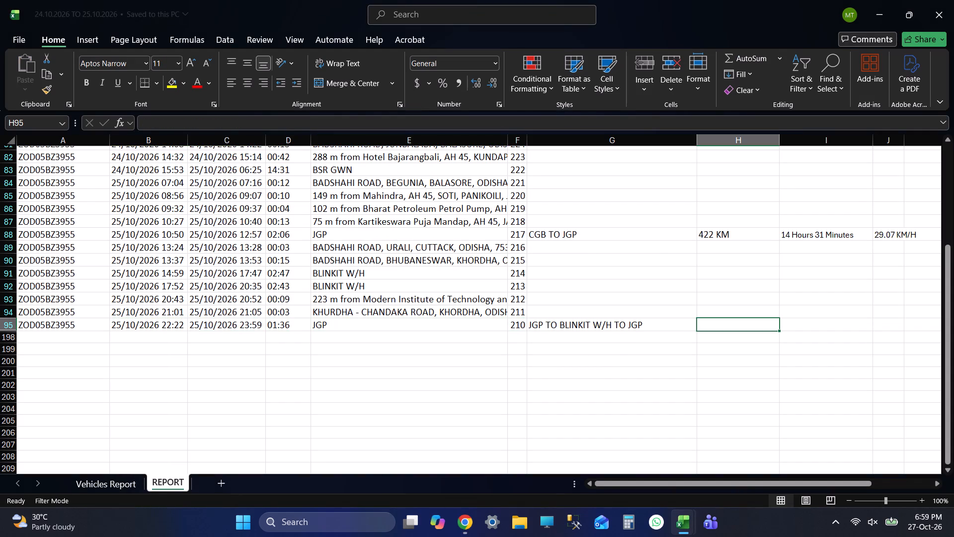
pyautogui.hotkey('ctrl', 's')
pyautogui.hotkey('ctrl', 's')
pyautogui.hotkey('ctrl', 's')
pyautogui.hotkey('ctrl', 's')
pyautogui.hotkey('ctrl', 's')
pyautogui.hotkey('ctrl', 's')
pyautogui.hotkey('ctrl', 's')
pyautogui.hotkey('ctrl', 's')
pyautogui.hotkey('ctrl', 's')
pyautogui.hotkey('ctrl', 's')
pyautogui.hotkey('ctrl', 's')
# Switch to the Chatwait dashboard in Chrome, reload it and look over the account's earnings and referral details.
pyautogui.hotkey('alt', 'Tab')
pyautogui.hotkey('alt', 'Tab')
pyautogui.hotkey('alt', 'Tab')
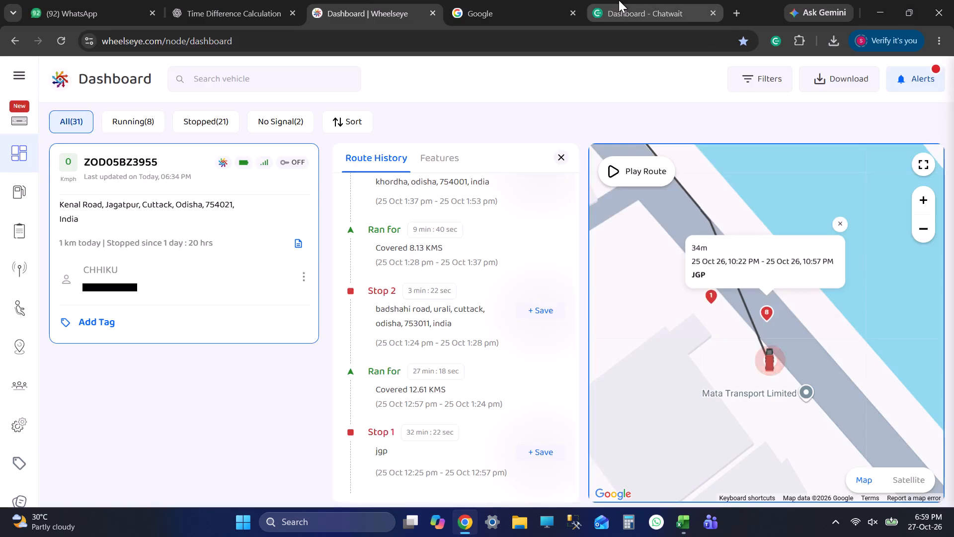
pyautogui.click(619, 0)
pyautogui.scroll(9, 517, 229)
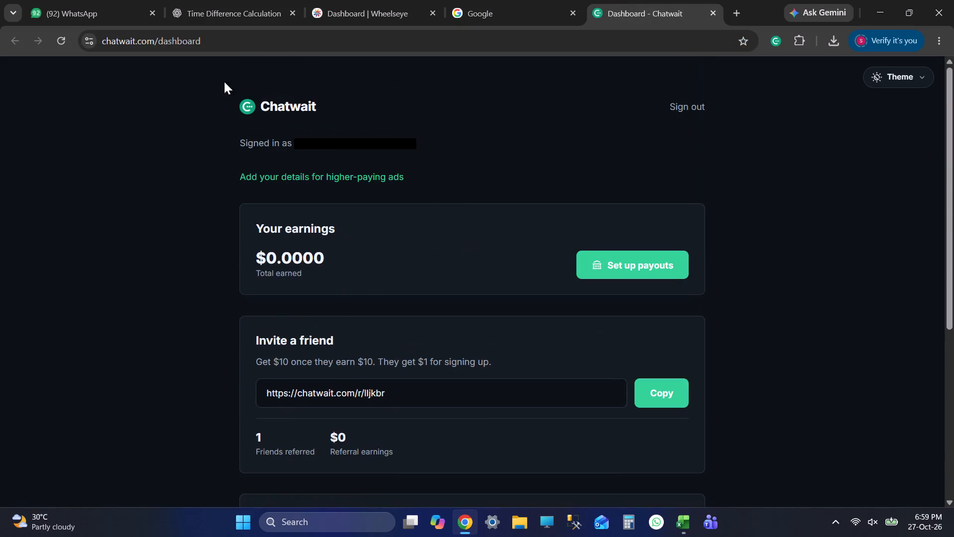
pyautogui.click(58, 44)
pyautogui.scroll(-3, 437, 178)
pyautogui.scroll(5, 437, 179)
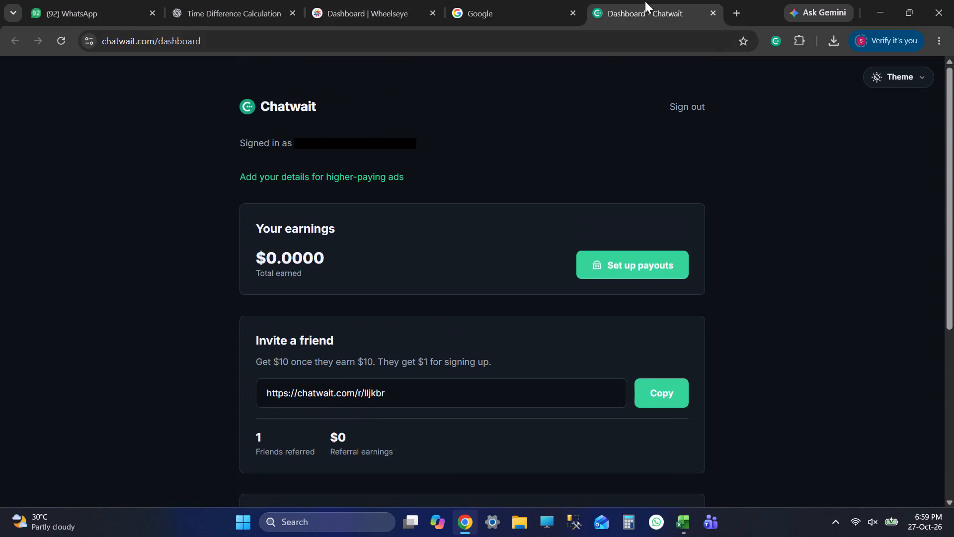
# Close the Chatwait dashboard, reopen it from the browser extension, and review its earnings, referrals and impressions sections.
pyautogui.click(710, 13)
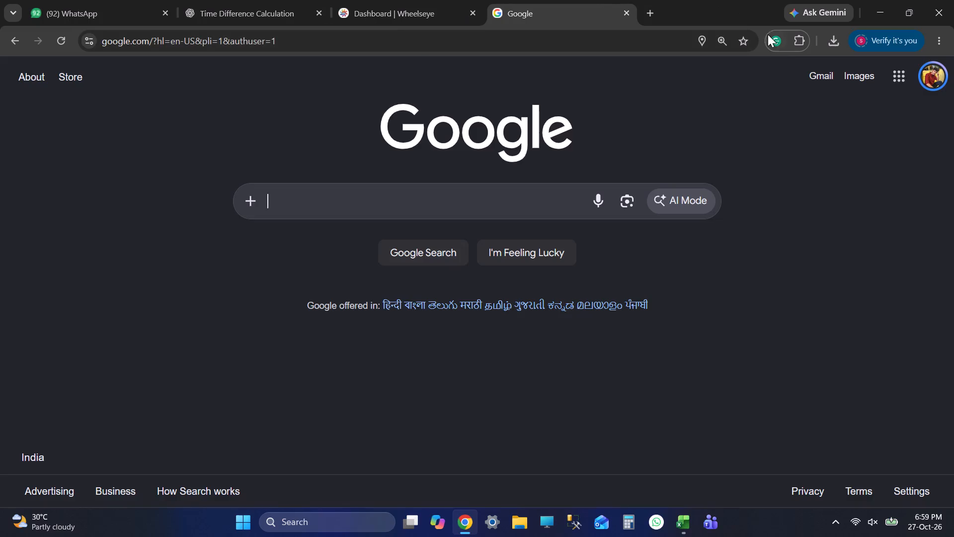
pyautogui.click(768, 34)
pyautogui.doubleClick(691, 227)
pyautogui.click(675, 304)
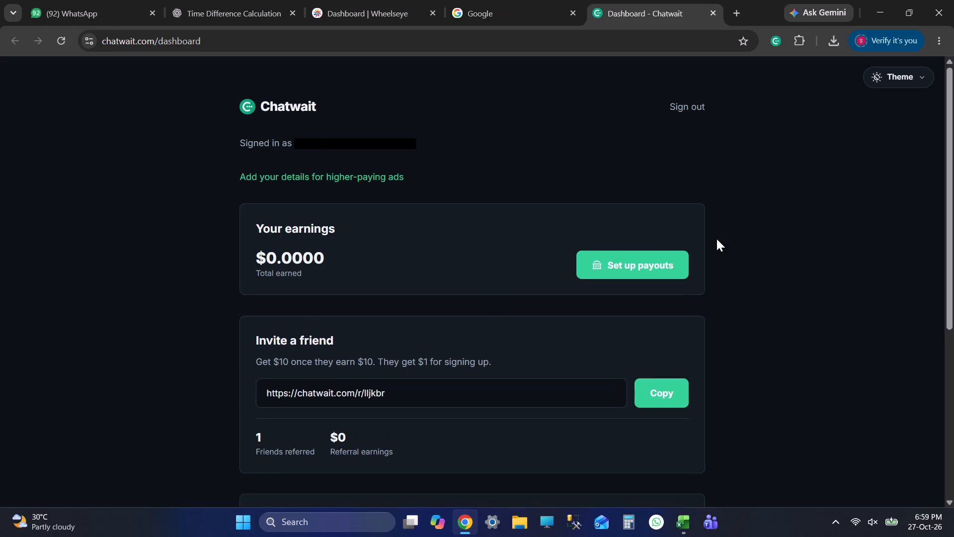
pyautogui.scroll(-5, 336, 244)
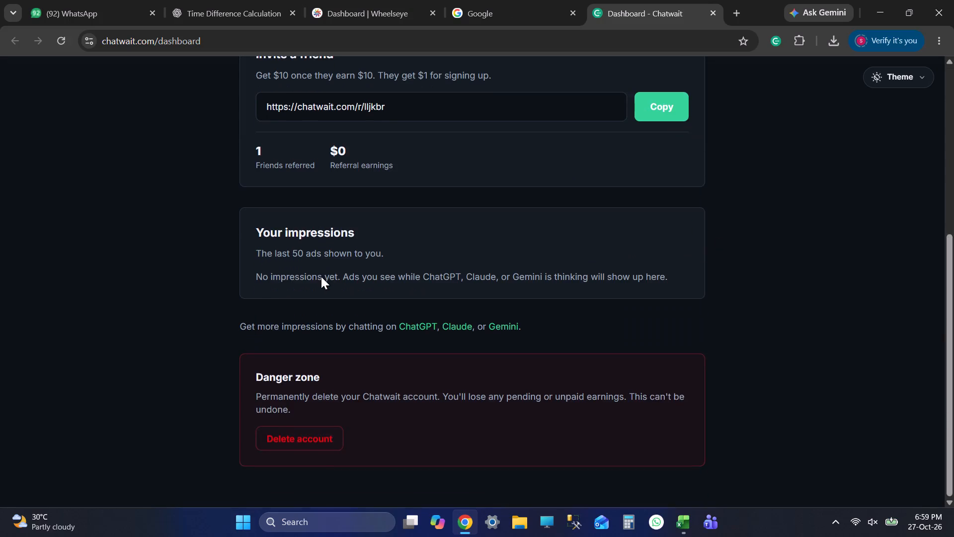
pyautogui.scroll(2, 380, 274)
pyautogui.doubleClick(364, 282)
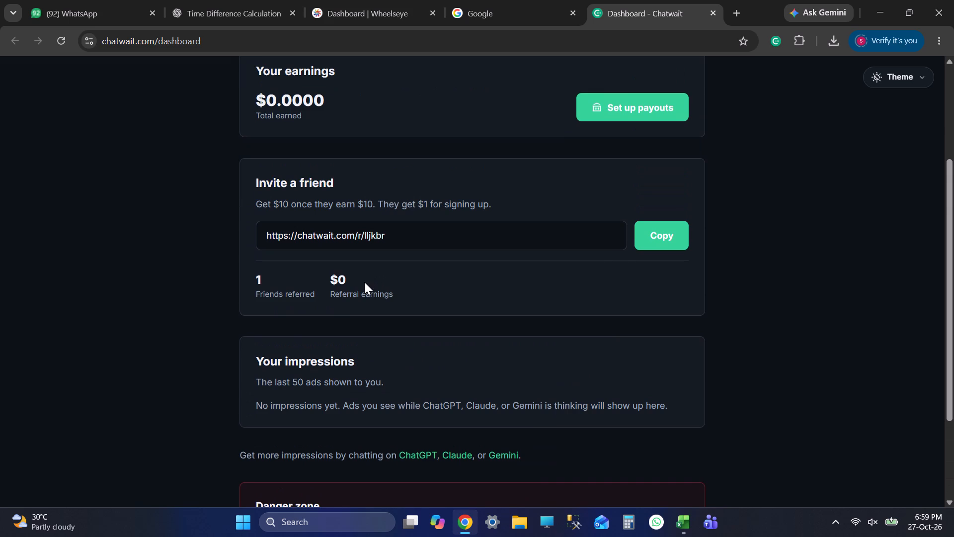
# Open the Chatwait dashboard again from the browser extension and review its earnings, referrals and impressions sections.
pyautogui.doubleClick(346, 285)
pyautogui.scroll(-2, 354, 310)
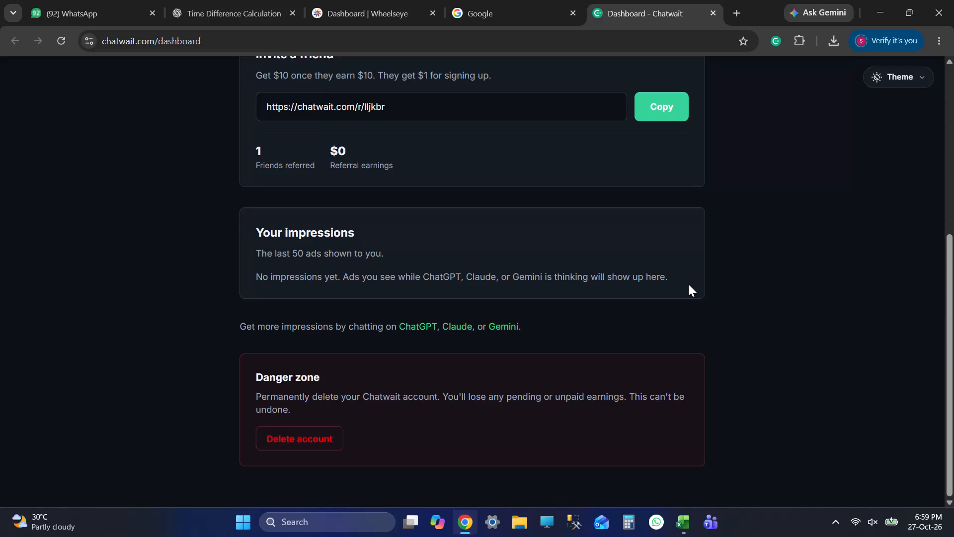
pyautogui.click(777, 35)
pyautogui.click(693, 311)
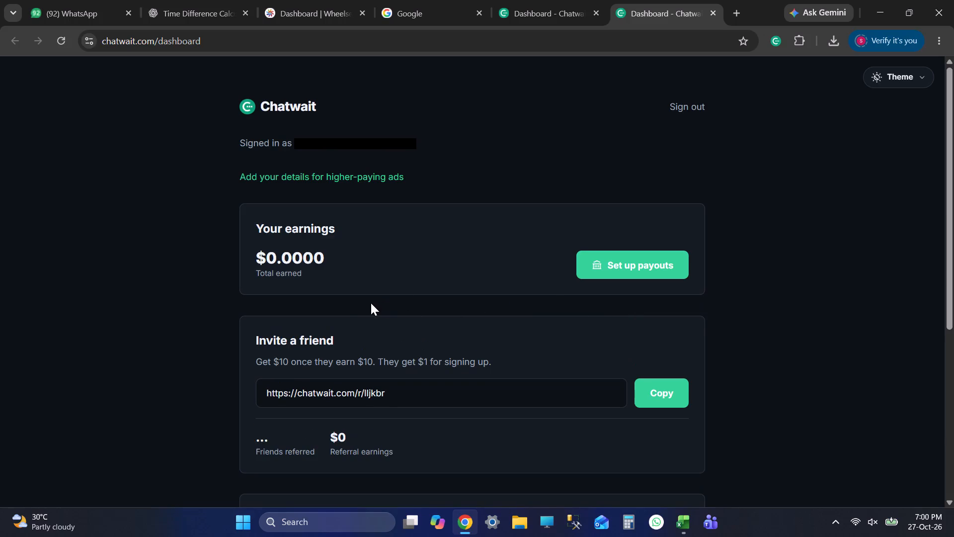
pyautogui.scroll(-6, 464, 218)
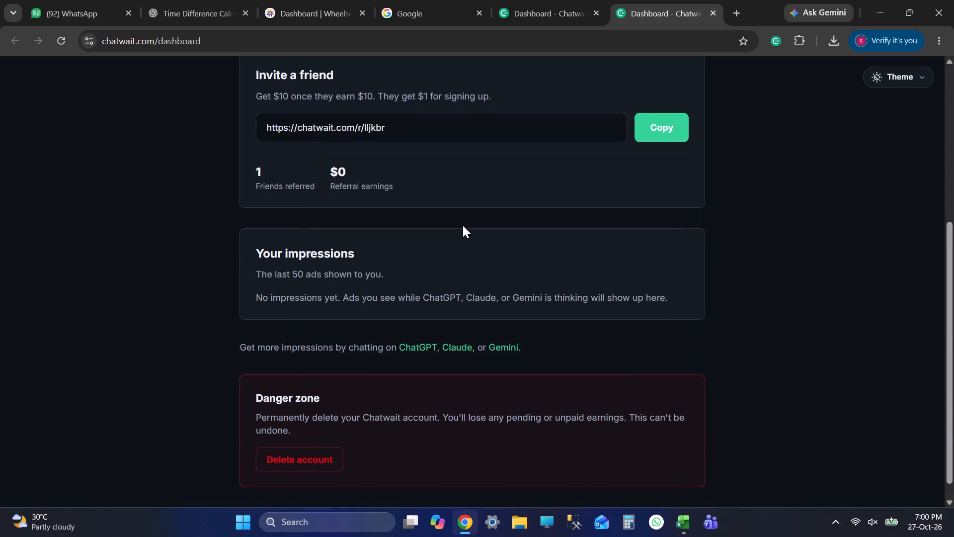
pyautogui.scroll(-1, 463, 225)
pyautogui.scroll(7, 463, 225)
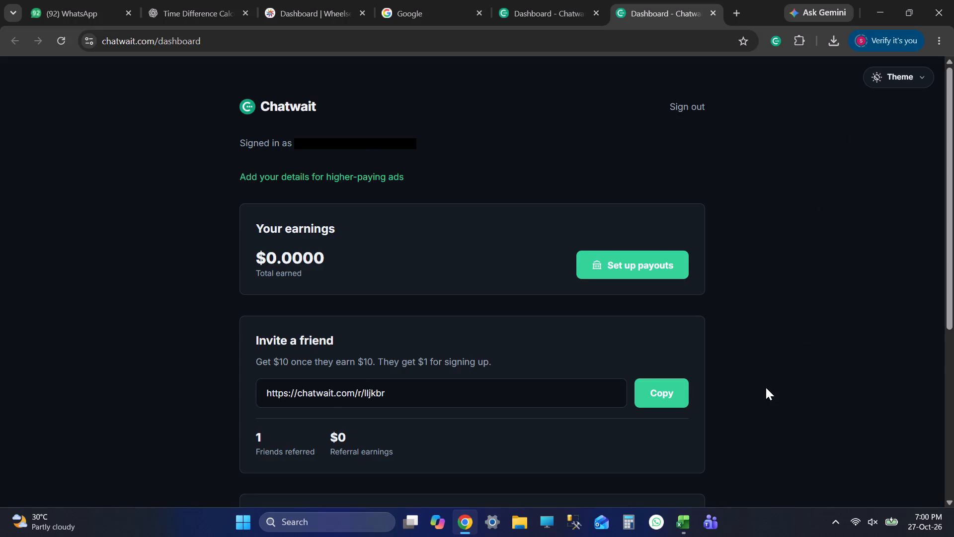
# Check the earnings in the Chatwait extension popup against the dashboard's earnings, referrals and impressions sections.
pyautogui.click(767, 37)
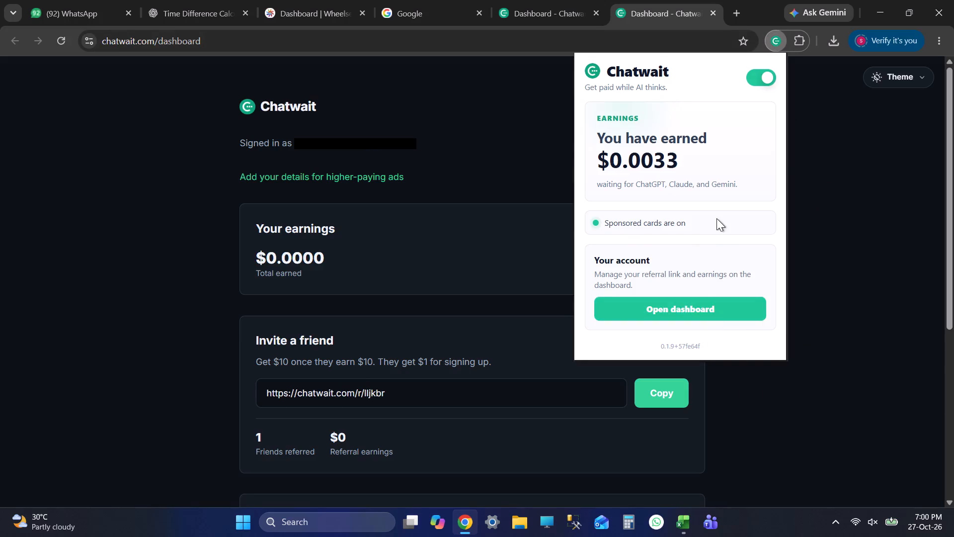
pyautogui.click(856, 176)
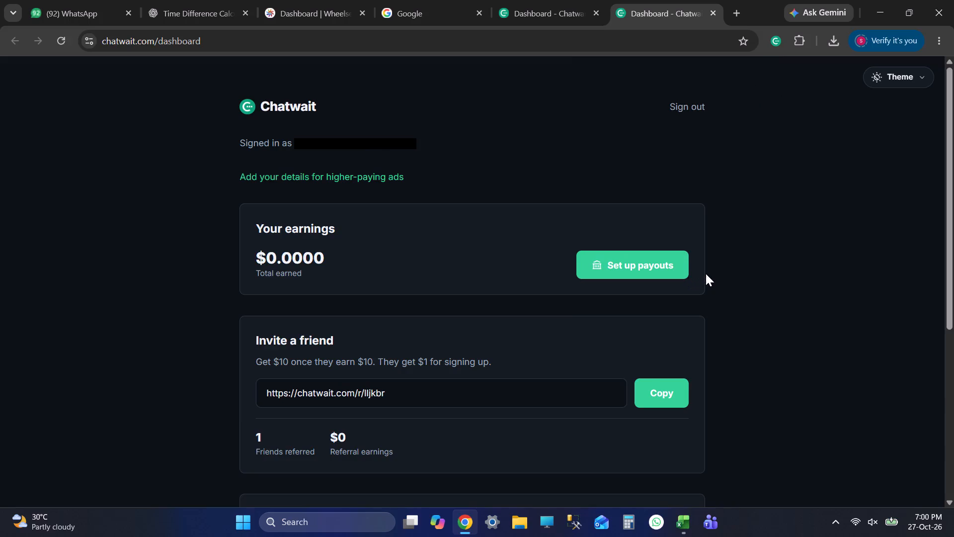
pyautogui.scroll(-4, 583, 384)
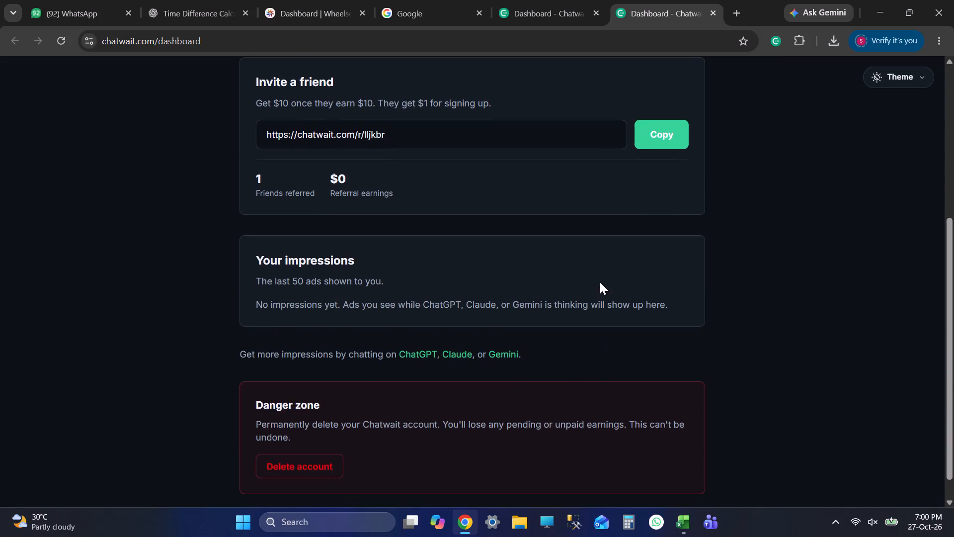
pyautogui.scroll(-4, 523, 308)
pyautogui.scroll(10, 524, 324)
# Close the older duplicate Chatwait dashboard tab.
pyautogui.click(555, 0)
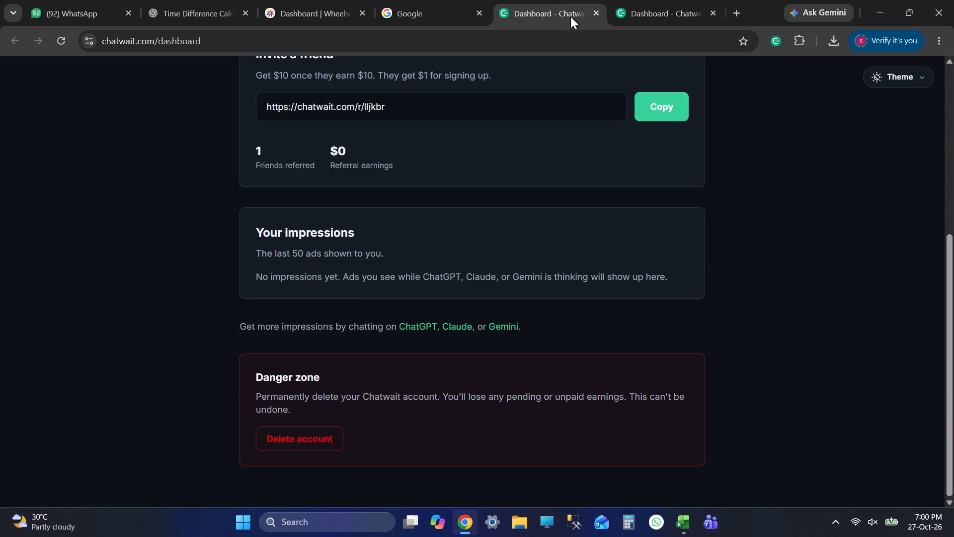
pyautogui.click(595, 9)
pyautogui.hotkey('alt', 'Tab')
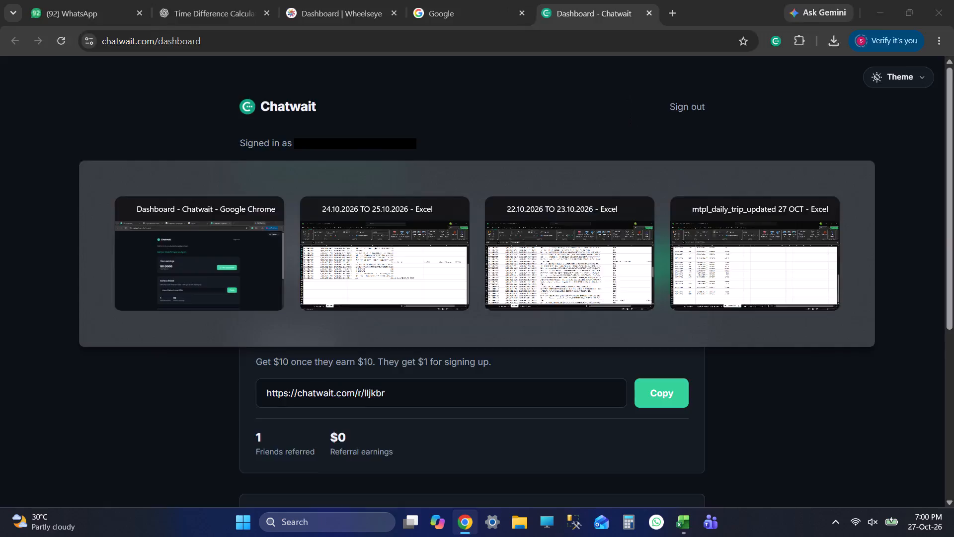
pyautogui.hotkey('alt', 'Tab')
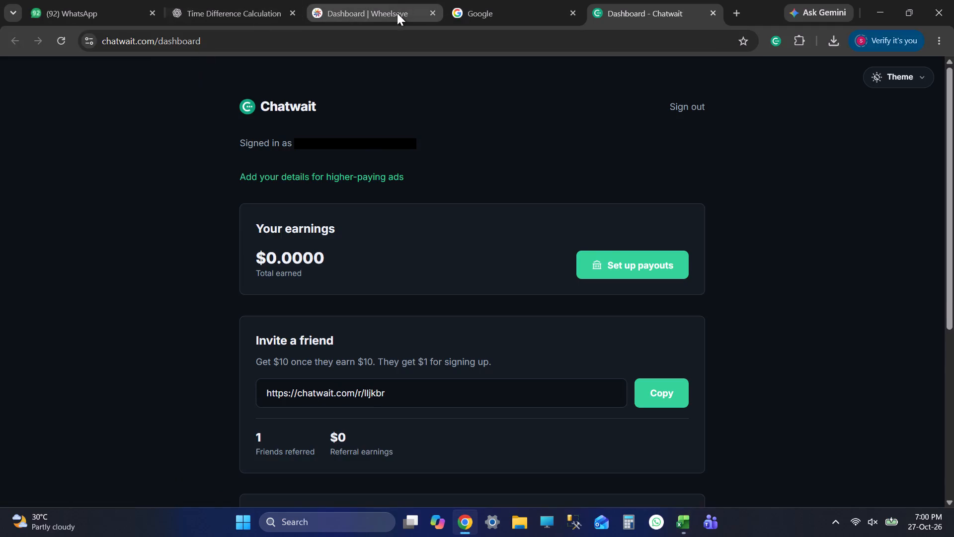
pyautogui.click(366, 9)
pyautogui.hotkey('alt', 'Tab')
pyautogui.hotkey('alt', 'Tab')
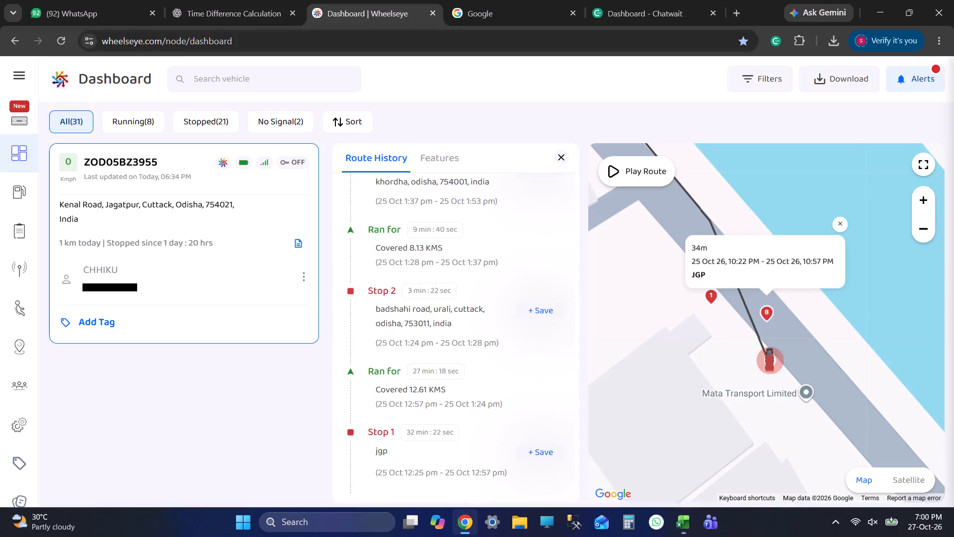
pyautogui.scroll(2, 461, 292)
pyautogui.scroll(-1, 461, 292)
pyautogui.scroll(7, 461, 292)
pyautogui.scroll(-1, 461, 292)
pyautogui.scroll(13, 461, 292)
pyautogui.scroll(-1, 461, 292)
pyautogui.scroll(1, 461, 292)
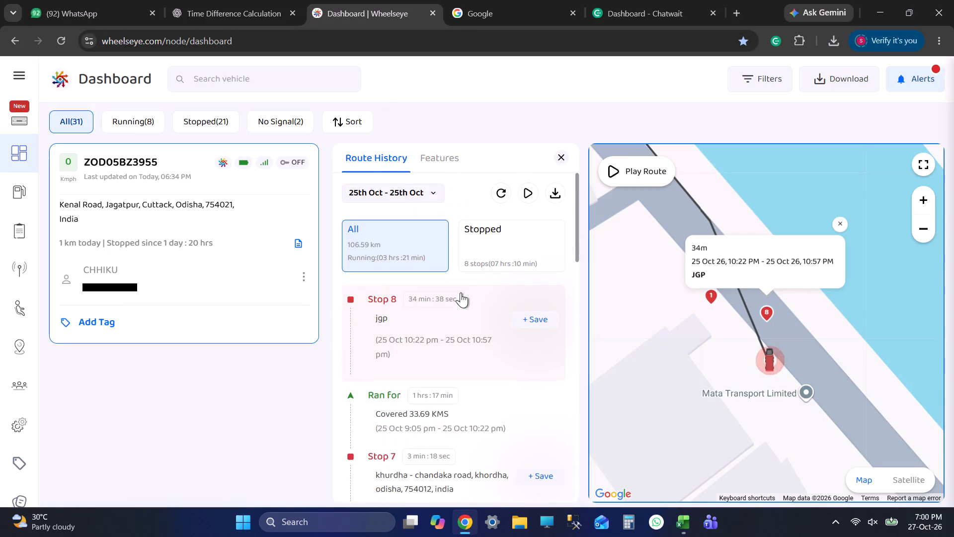
pyautogui.scroll(-11, 461, 292)
pyautogui.scroll(1, 471, 337)
pyautogui.scroll(-1, 471, 337)
pyautogui.scroll(1, 471, 337)
pyautogui.scroll(-1, 471, 337)
pyautogui.scroll(1, 471, 337)
pyautogui.scroll(-9, 471, 337)
pyautogui.scroll(7, 471, 337)
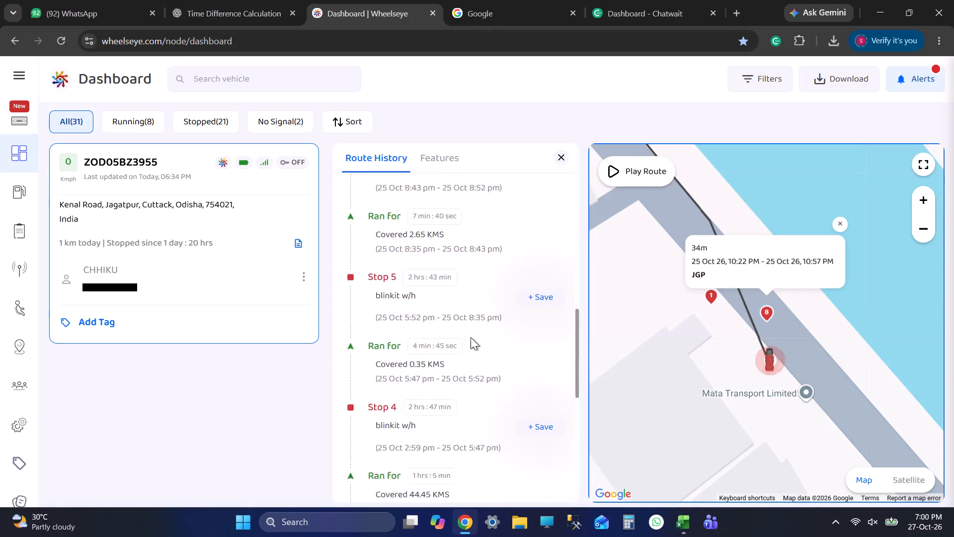
pyautogui.scroll(12, 471, 337)
pyautogui.scroll(-1, 471, 337)
pyautogui.scroll(3, 471, 337)
# In the Excel report, enter 107 km as the distance of the JGP TO BLINKIT W/H TO JGP trip and save.
pyautogui.hotkey('alt', 'Tab')
pyautogui.press('Tab')
pyautogui.press('Tab')
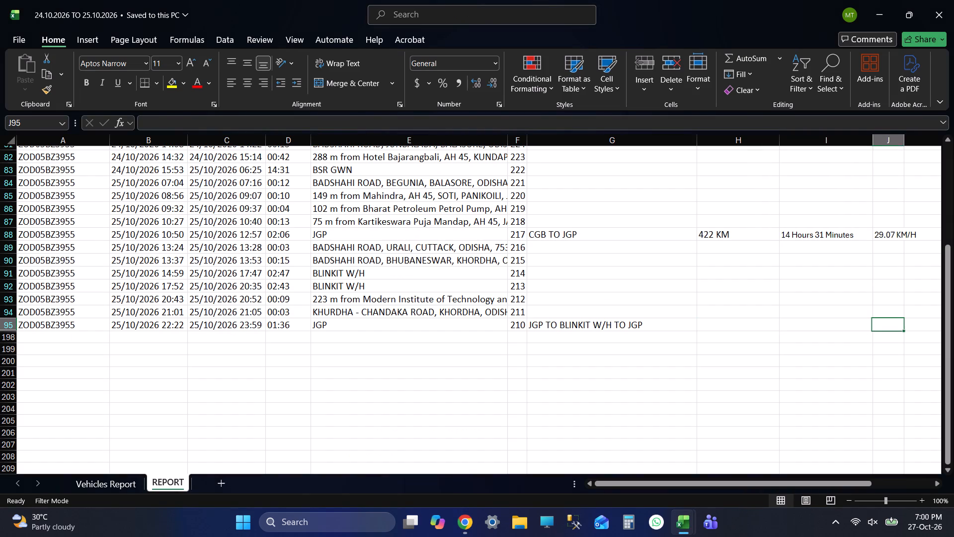
pyautogui.hotkey('shift', 'Tab')
pyautogui.hotkey('shift', 'Tab')
pyautogui.write('107 km')
pyautogui.press('Tab')
pyautogui.hotkey('ctrl', 's')
# Change the unit in that trip's distance cell to uppercase so it reads 107 KM, and save the workbook.
pyautogui.hotkey('shift', 'Tab')
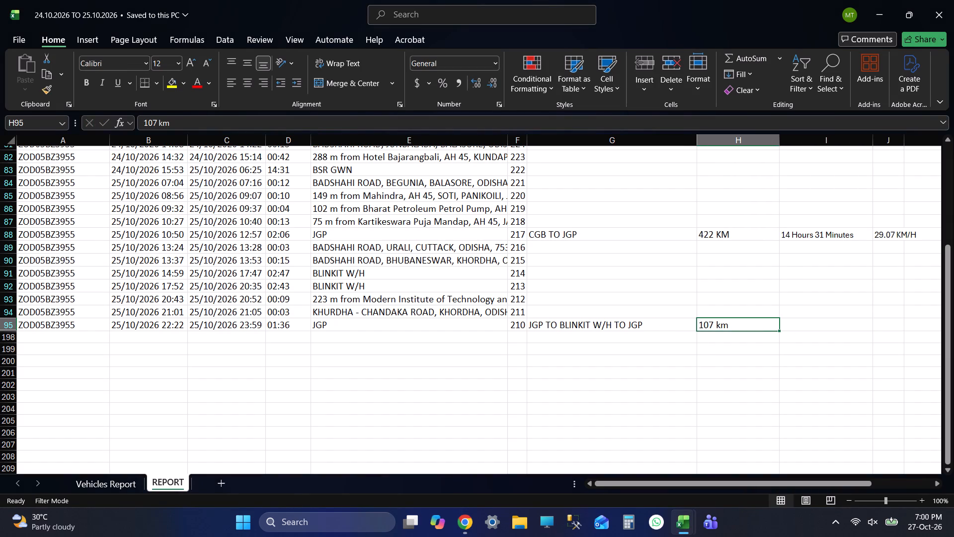
pyautogui.press('F2')
pyautogui.press('BackSpace')
pyautogui.press('BackSpace')
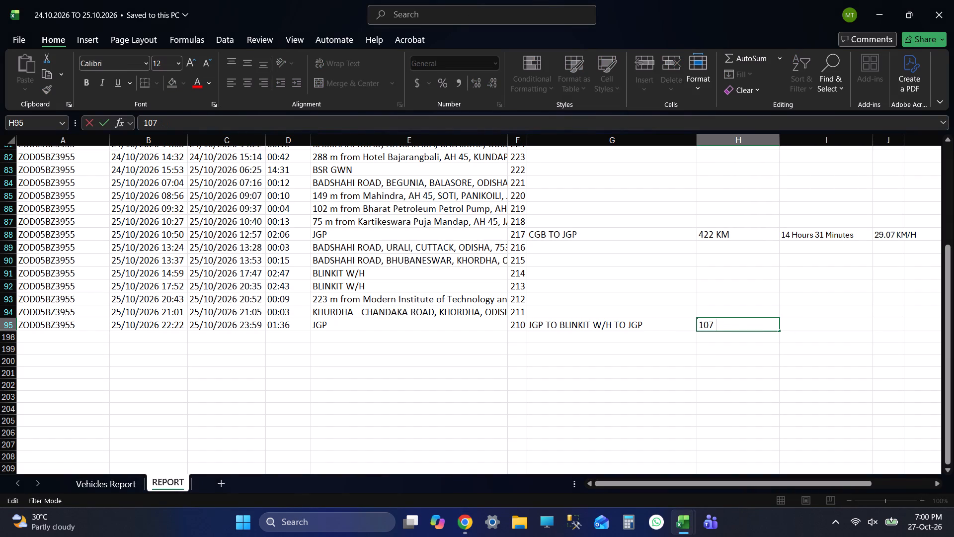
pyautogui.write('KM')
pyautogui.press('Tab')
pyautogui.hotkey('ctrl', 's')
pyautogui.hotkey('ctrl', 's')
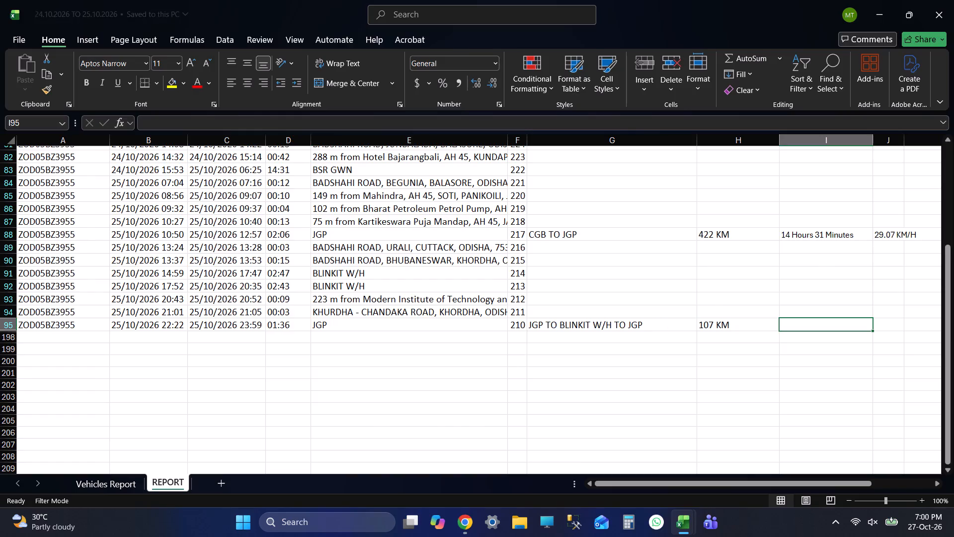
# Switch from the workbook to Chrome and bring up the Chatwait dashboard to view the earnings and referral sections.
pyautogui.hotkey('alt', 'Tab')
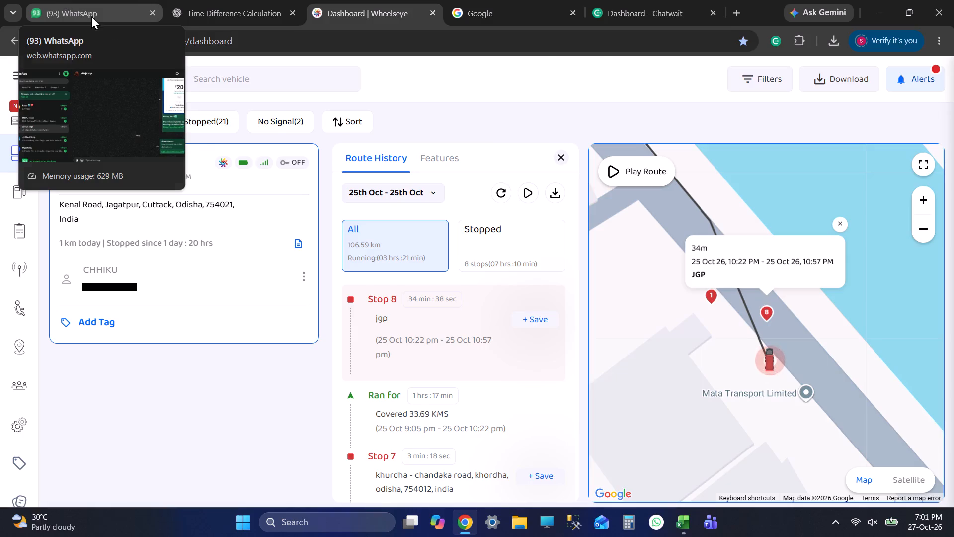